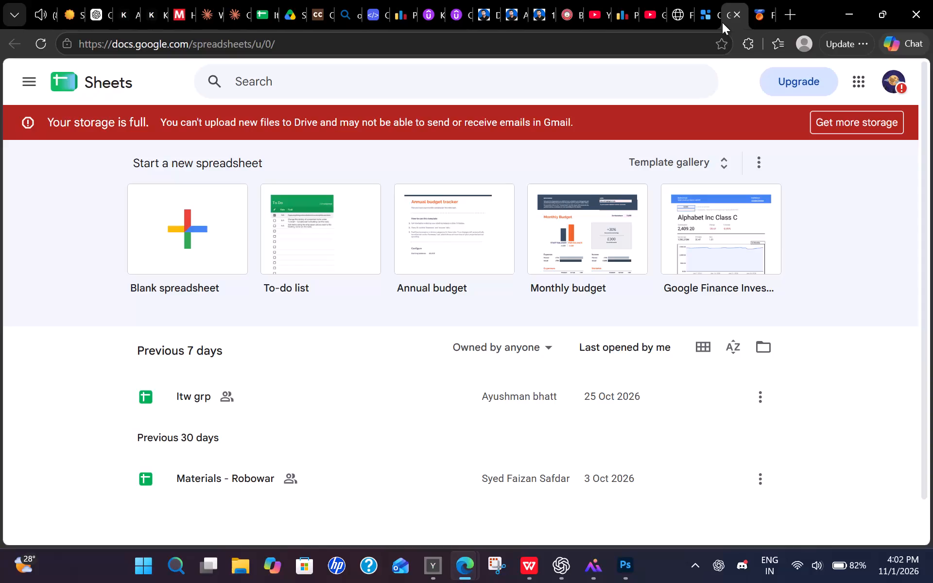
Switch Sheets to the first alternative Google account listed below the current one.
left_click(897, 89)
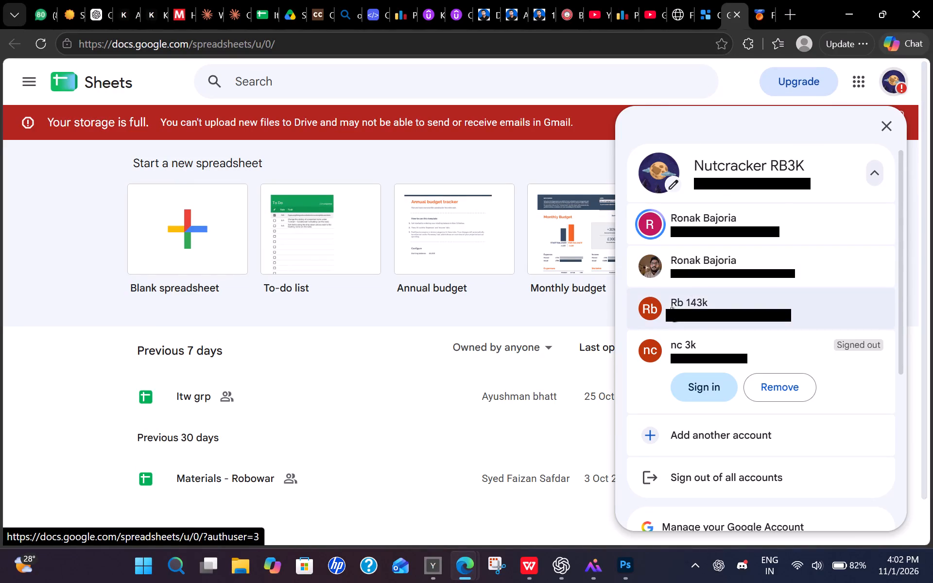
left_click(708, 218)
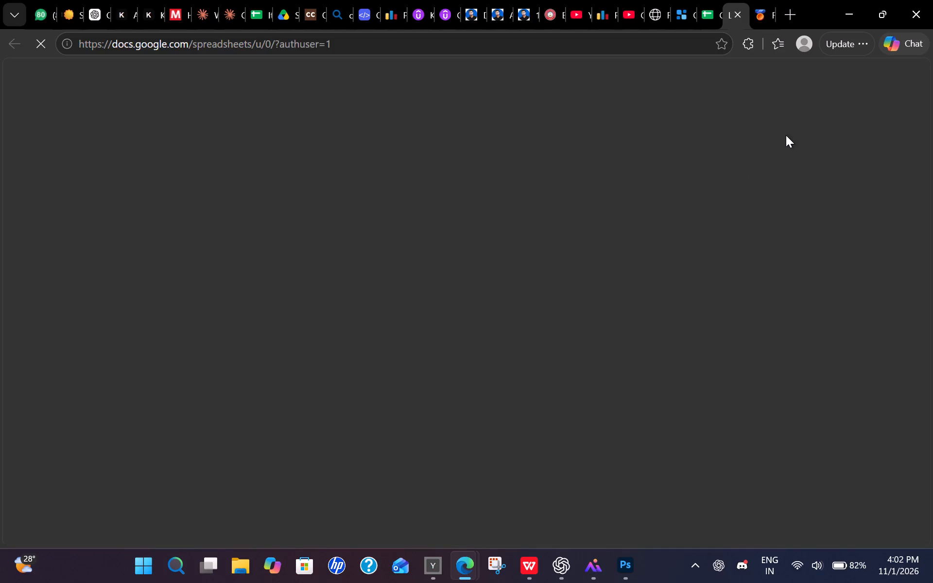
Close the newly opened account tab and switch Sheets to the Google account with the "Rb" avatar instead.
left_click(741, 15)
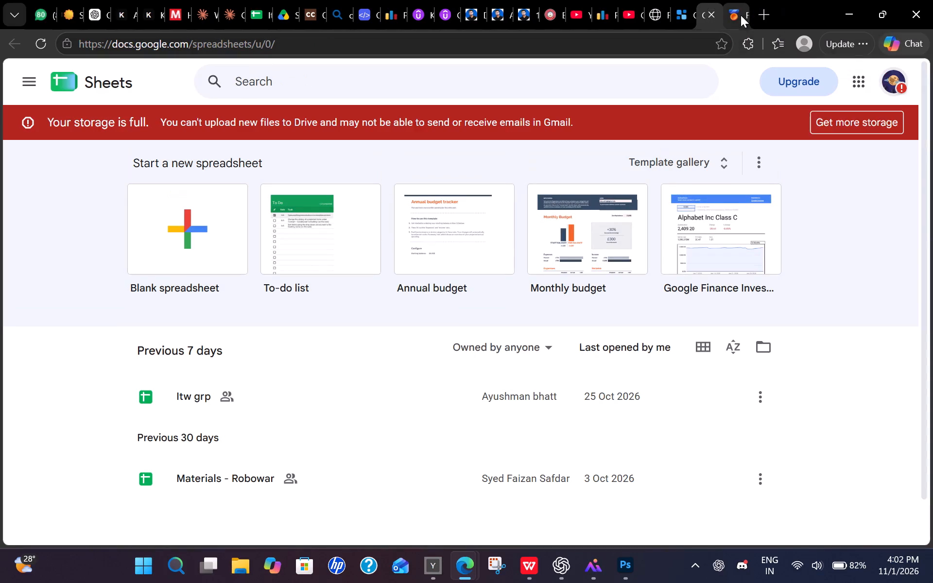
left_click(891, 74)
left_click(708, 318)
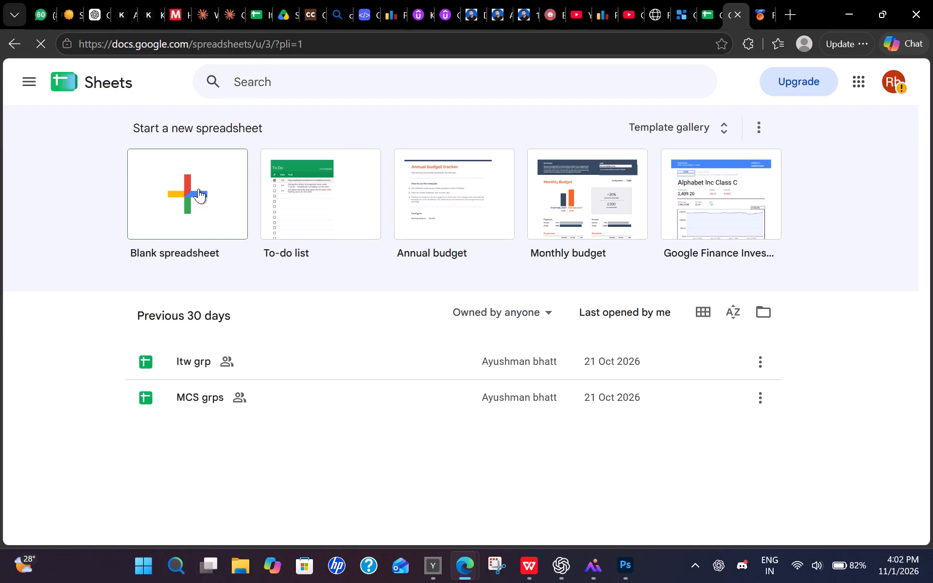
left_click(770, 231)
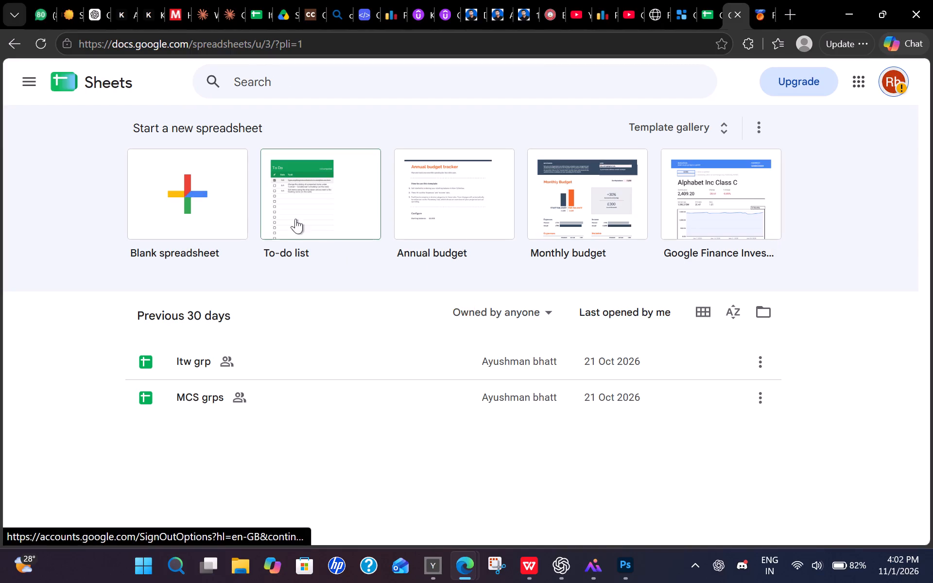
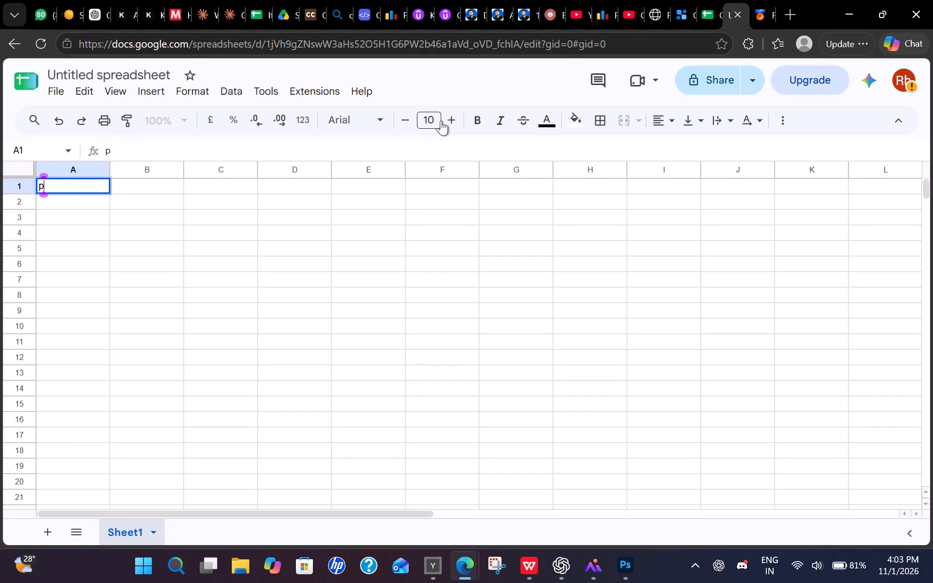
Enter the heading "Panel list" in cell A1 of the blank sheet.
key("BackSpace")
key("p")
key("BackSpace")
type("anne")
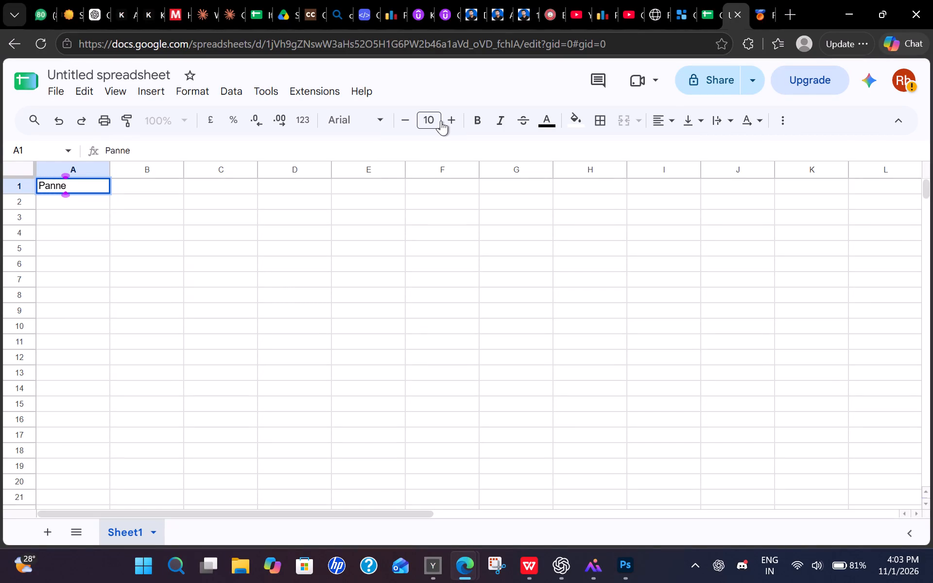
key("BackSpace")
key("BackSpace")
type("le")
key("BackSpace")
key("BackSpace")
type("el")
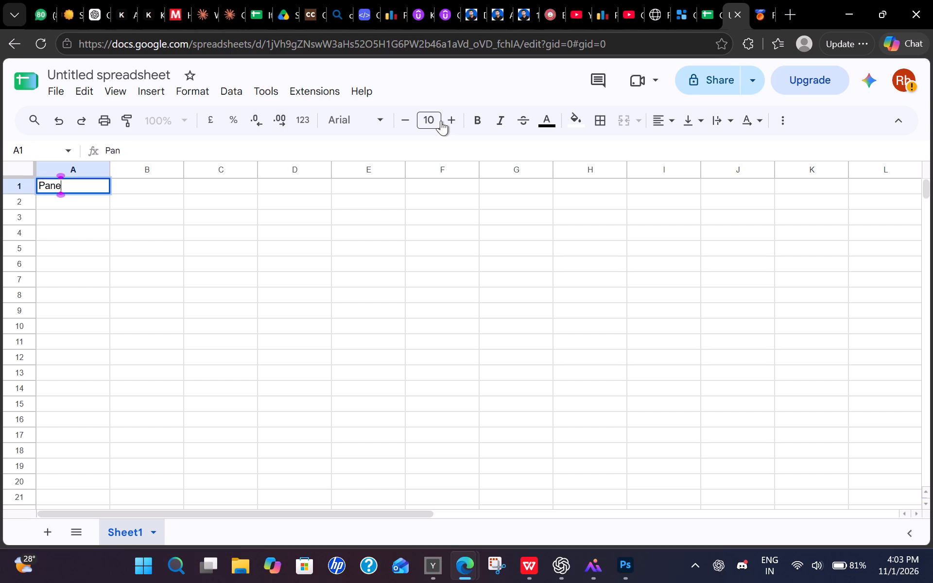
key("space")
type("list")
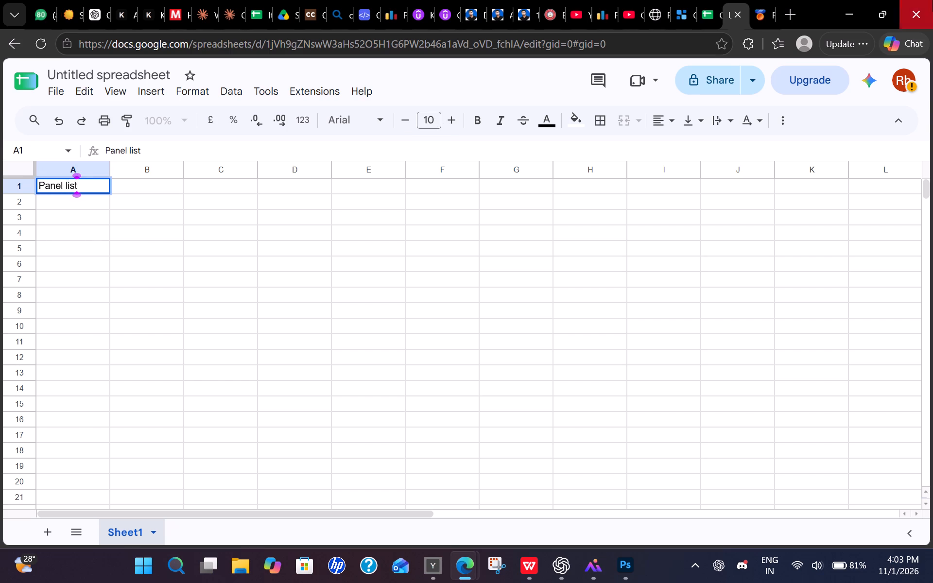
Shorten the heading in cell A1 to "Panel".
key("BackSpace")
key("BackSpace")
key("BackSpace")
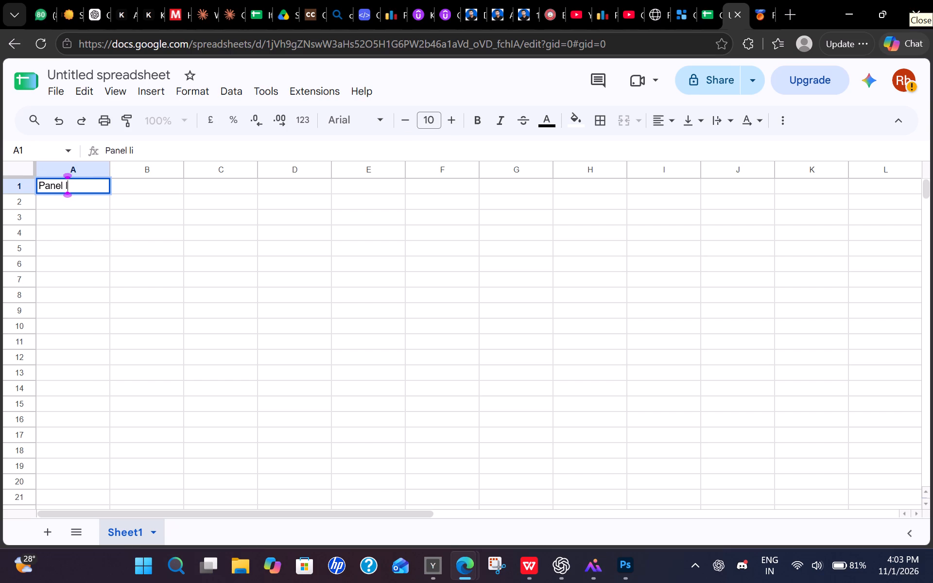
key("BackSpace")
left_click(169, 185)
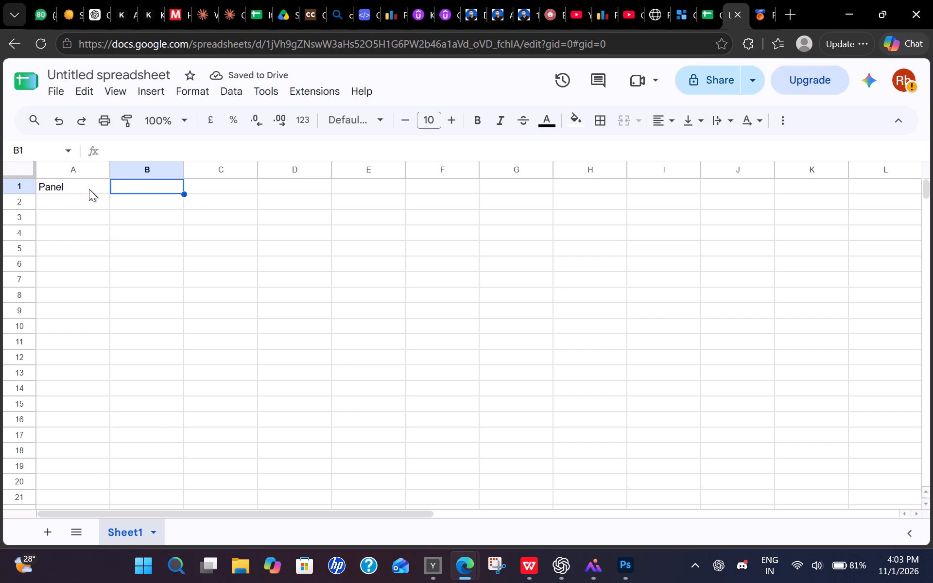
Enter the label "panel 1" in cell A2, directly below the Panel heading.
left_click(89, 205)
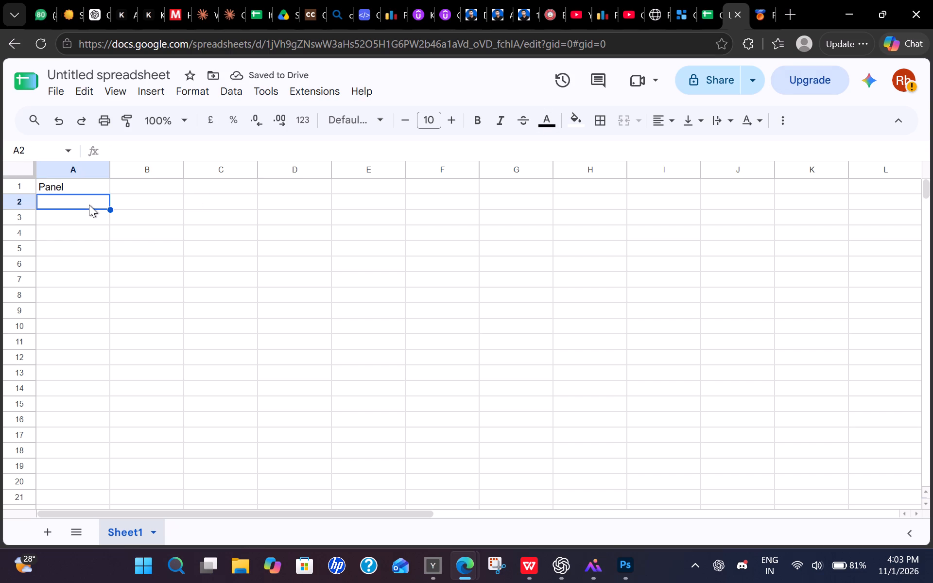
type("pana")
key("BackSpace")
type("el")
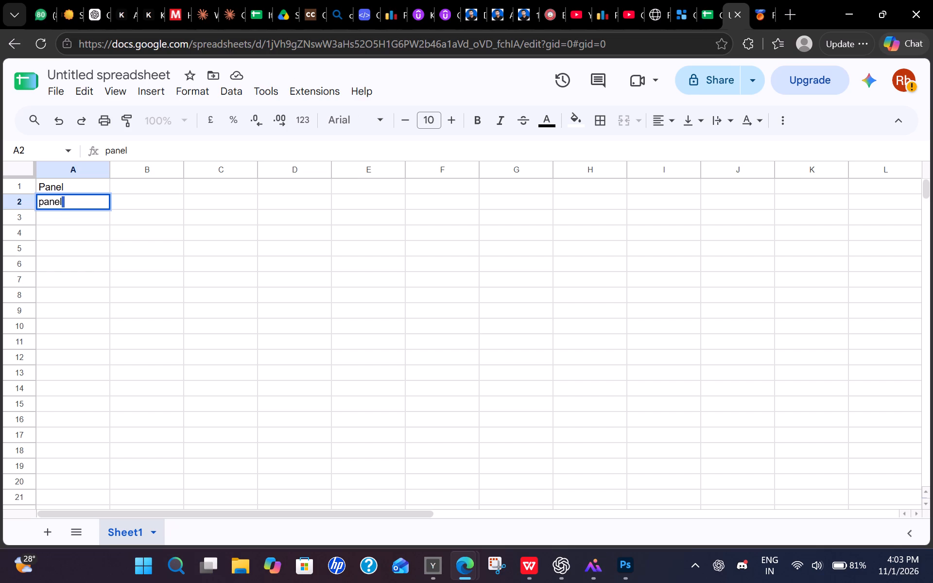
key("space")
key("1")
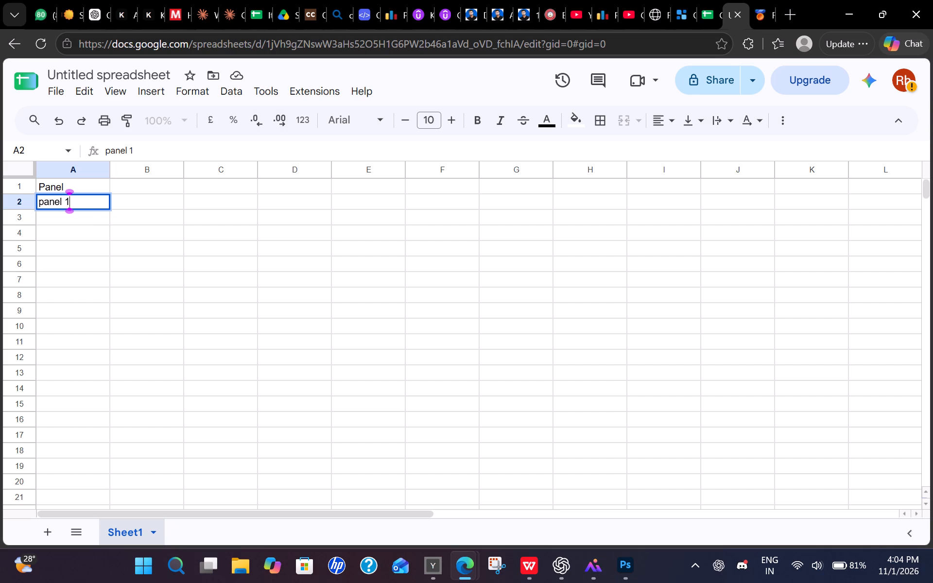
Enter the first panel 1 member's full name in cell B2, beside the panel 1 label.
left_click(142, 198)
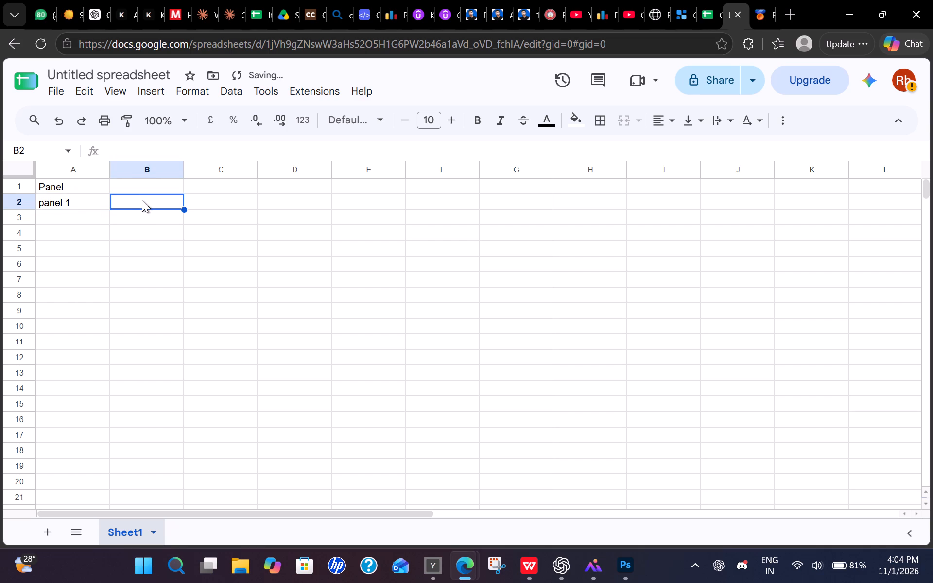
left_click(138, 199)
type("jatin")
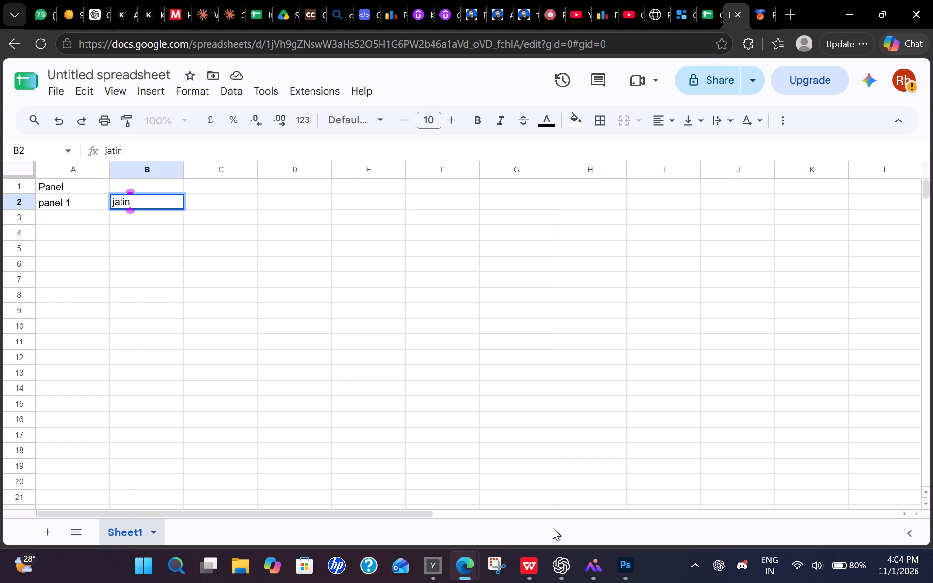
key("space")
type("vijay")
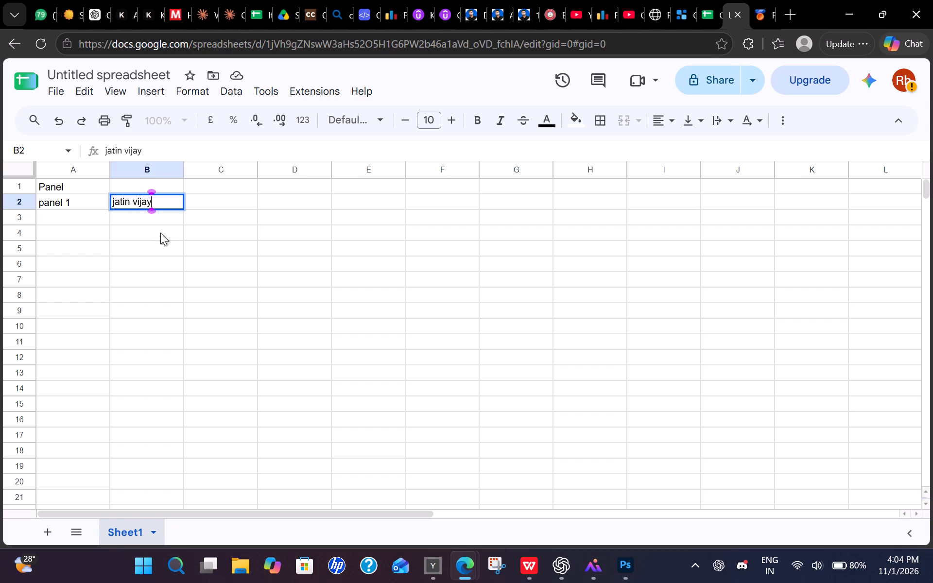
left_click(146, 215)
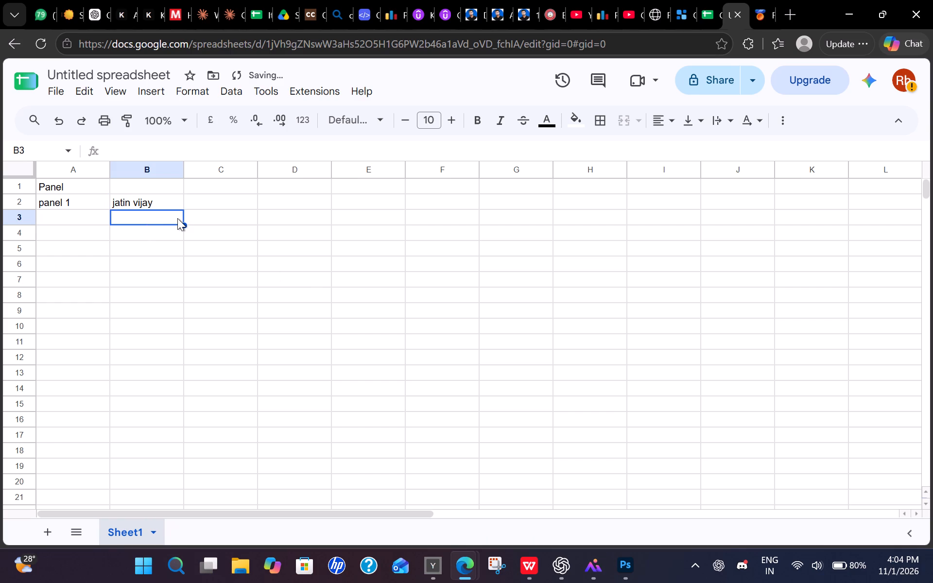
Enter the label "panel 2" in cell A6, leaving rows 3 to 5 empty below panel 1.
left_click(85, 261)
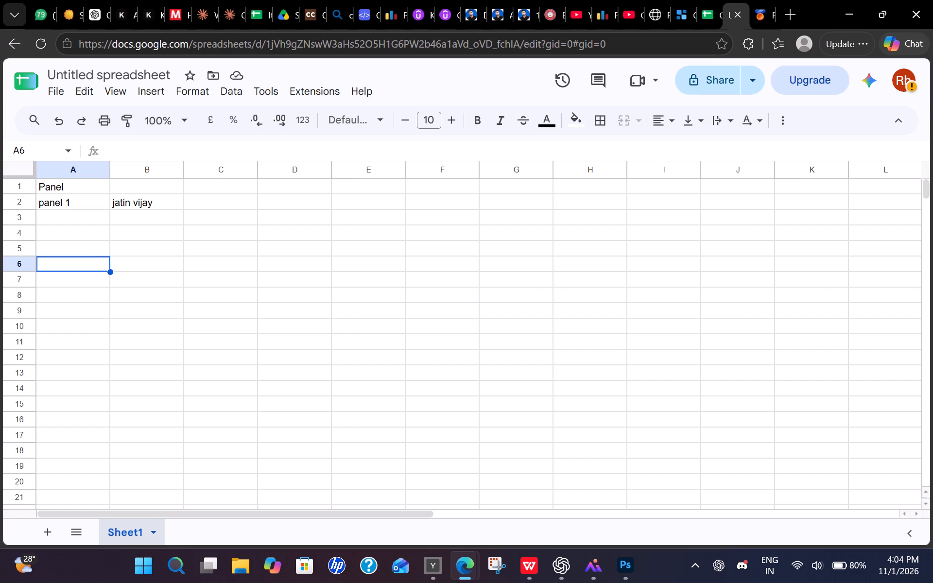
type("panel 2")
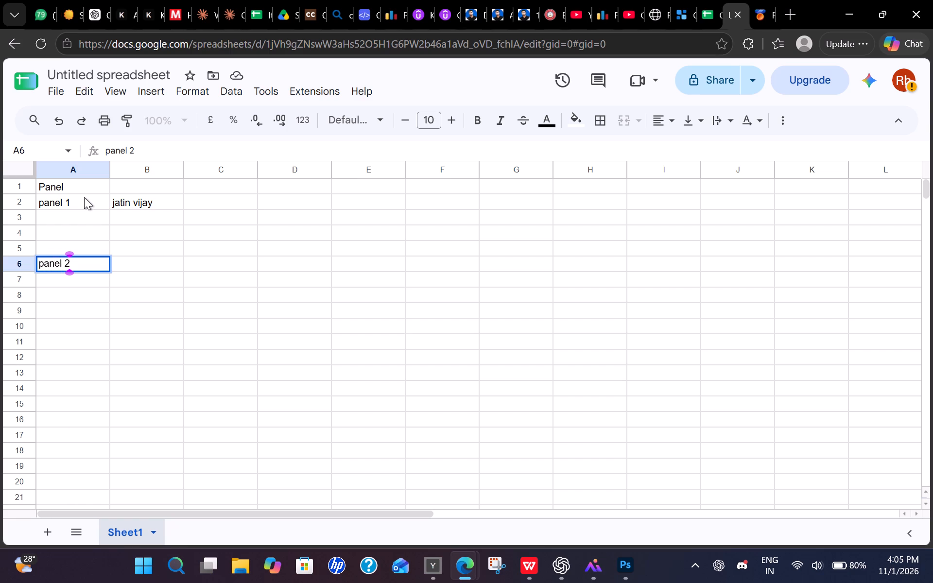
Make the Panel heading in cell A1 bold.
left_click(82, 183)
left_click(476, 115)
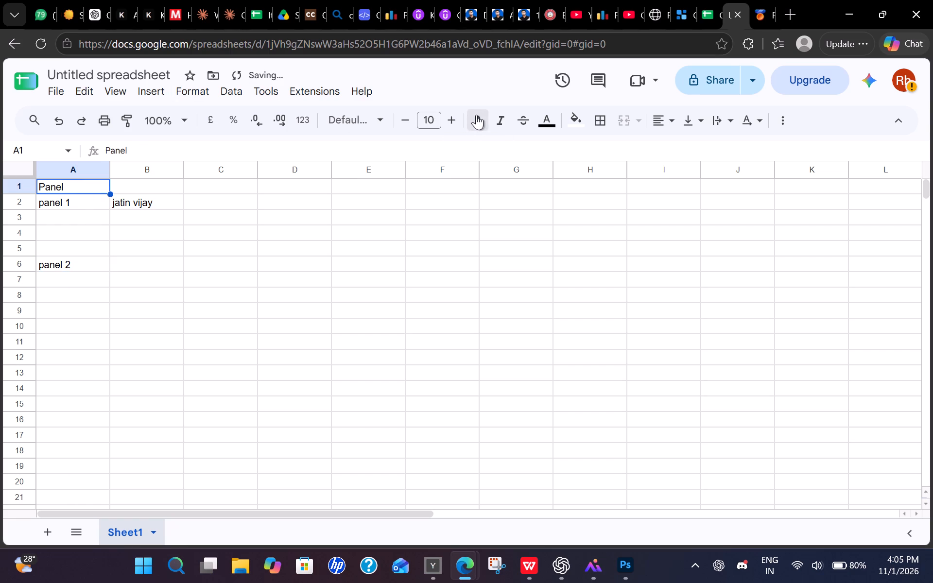
Enter the first panel 2 member's full name in cell B6, beside the panel 2 label.
left_click(119, 262)
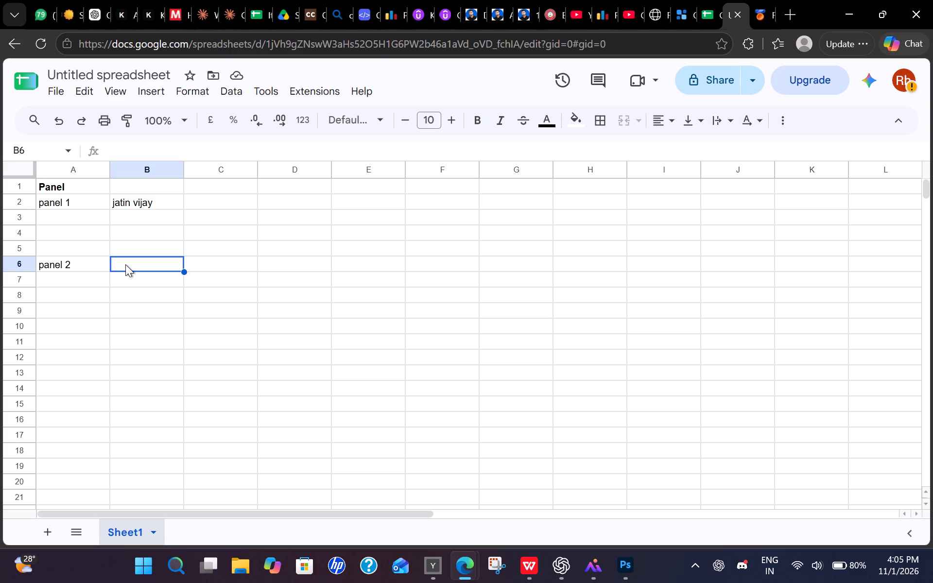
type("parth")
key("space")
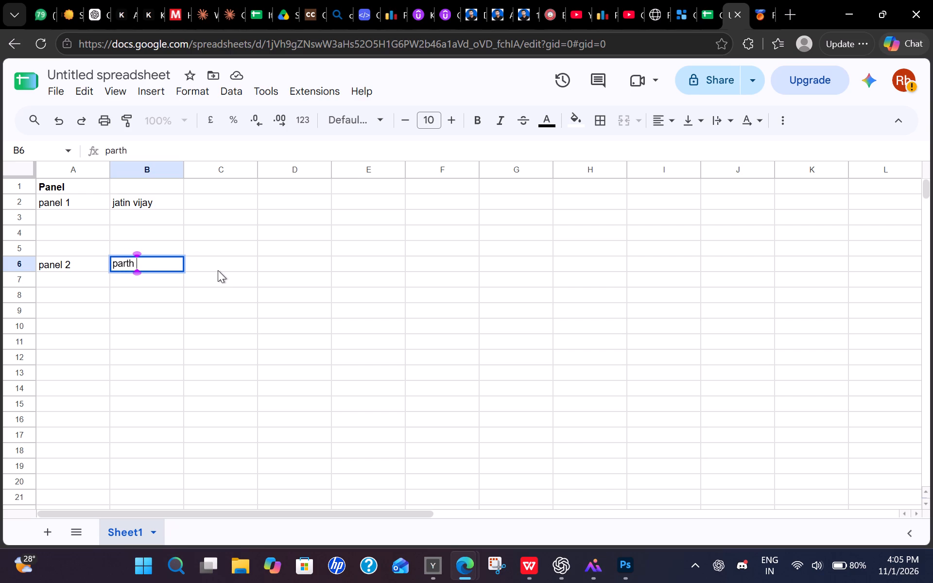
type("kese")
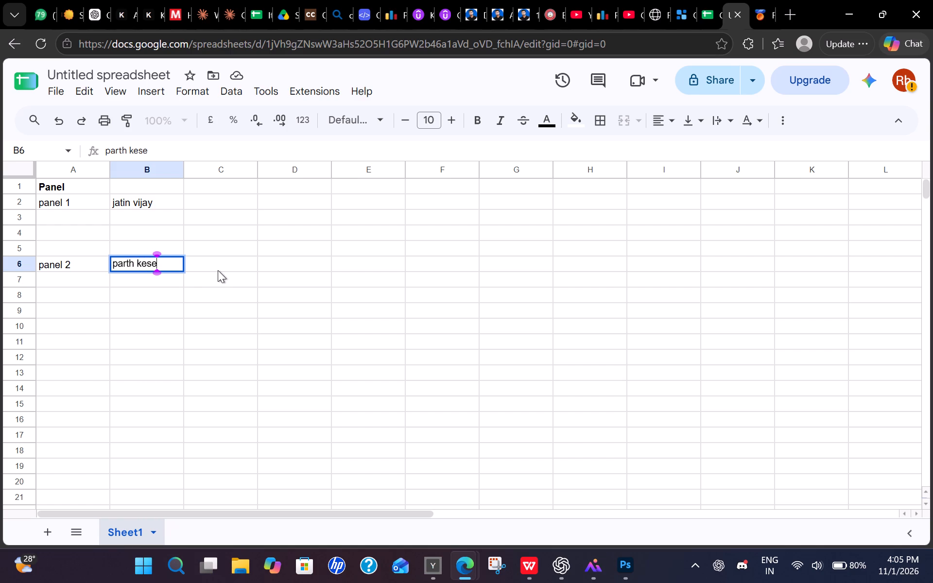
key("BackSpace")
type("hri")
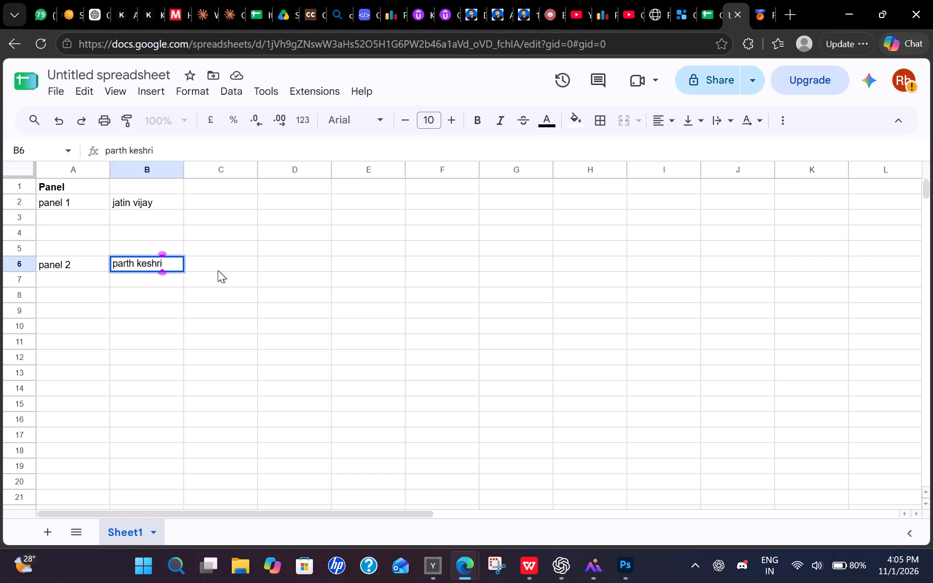
Correct the spelling of the panel 2 member's surname in cell B6 so it ends in "ari".
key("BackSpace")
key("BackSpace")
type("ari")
left_click(160, 217)
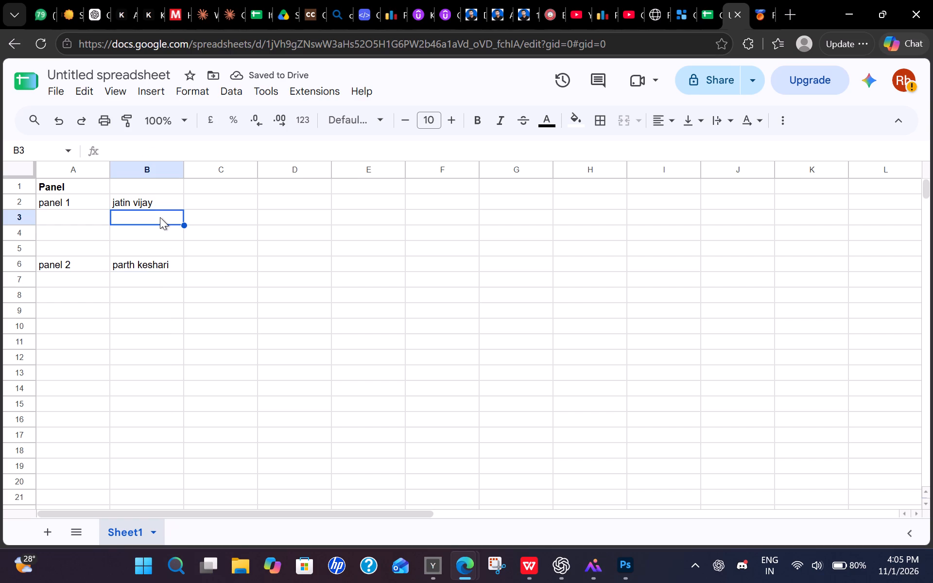
Move the panel 2 member's name from cell B6 down one row to cell B7.
left_click(136, 265)
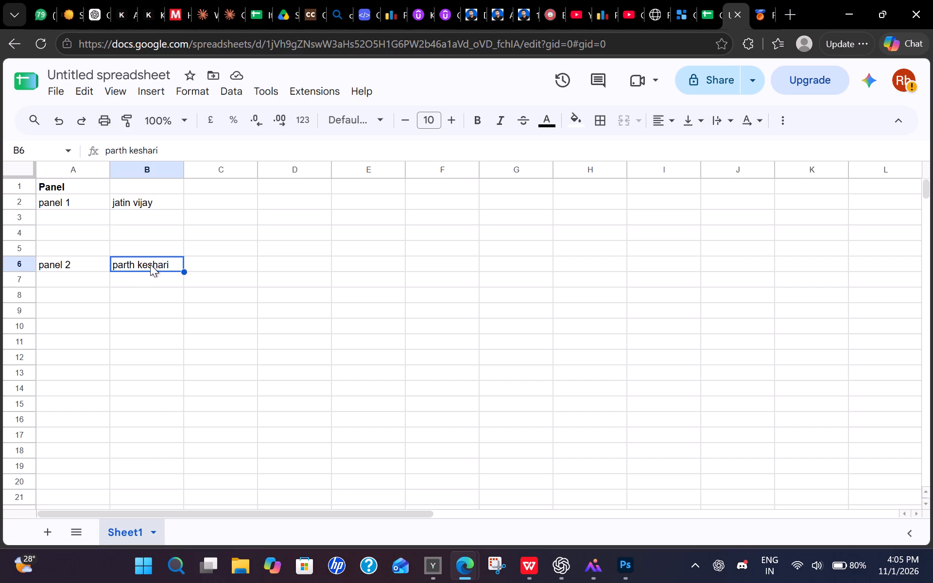
left_click_drag(154, 264, 151, 276)
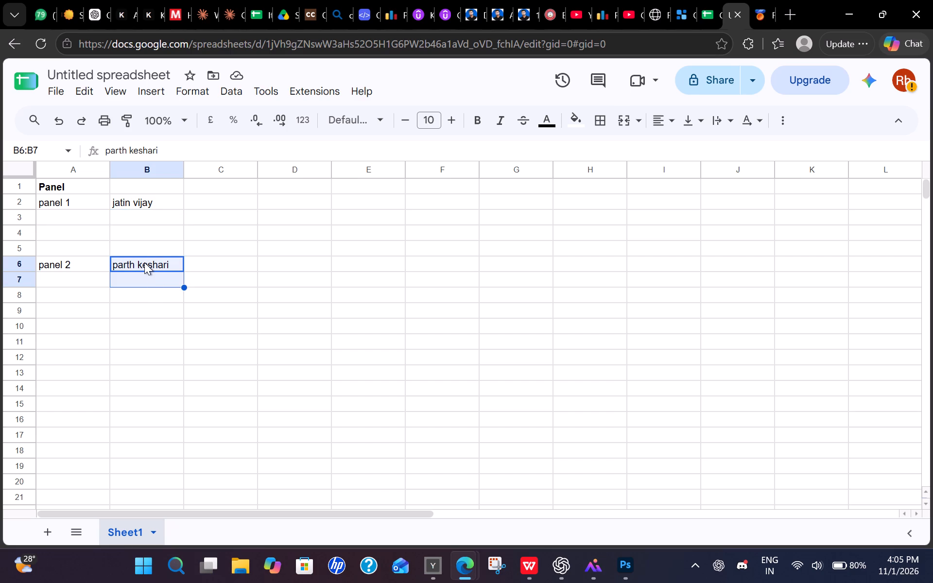
left_click(144, 262)
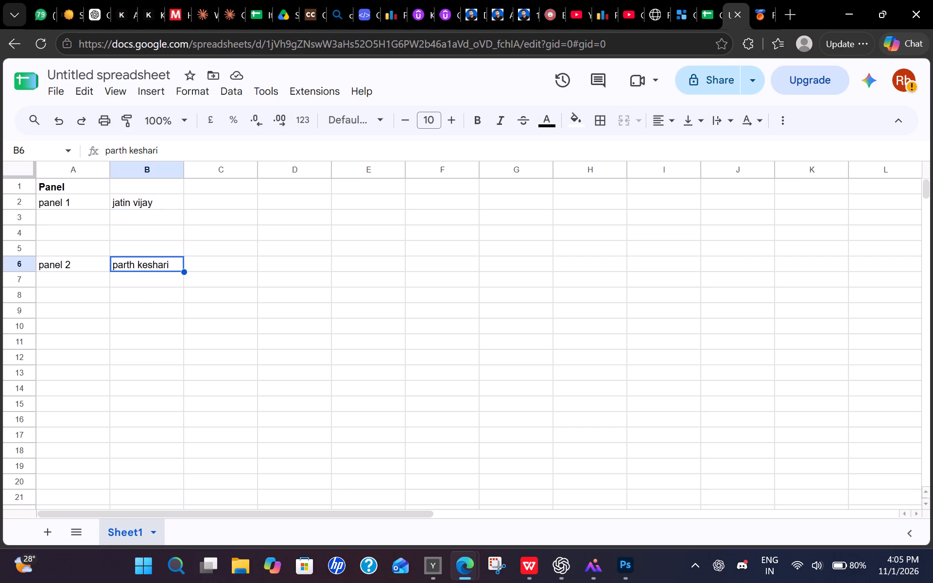
left_click_drag(163, 272, 162, 284)
Enter another member's name, beginning with "jat", in the emptied cell B6 beside the panel 2 label.
left_click(161, 264)
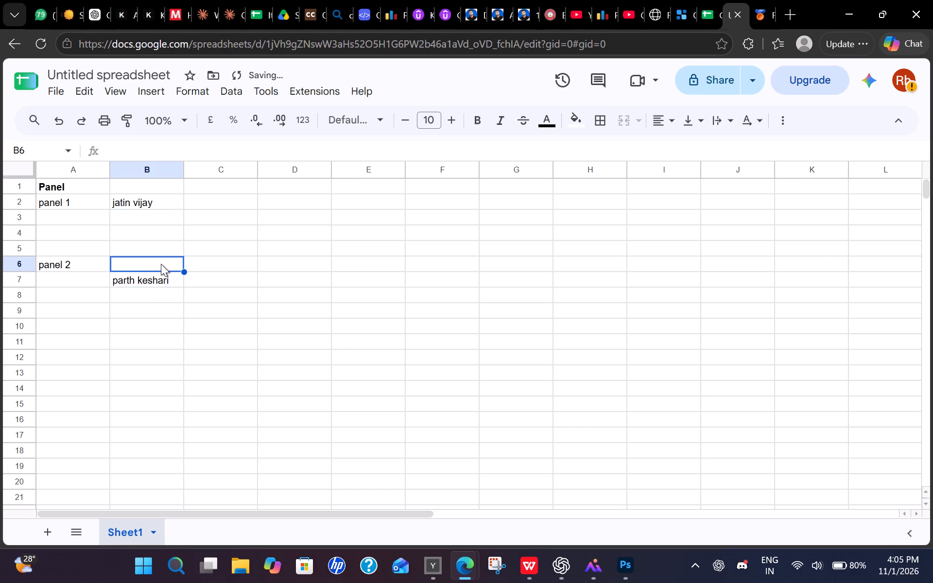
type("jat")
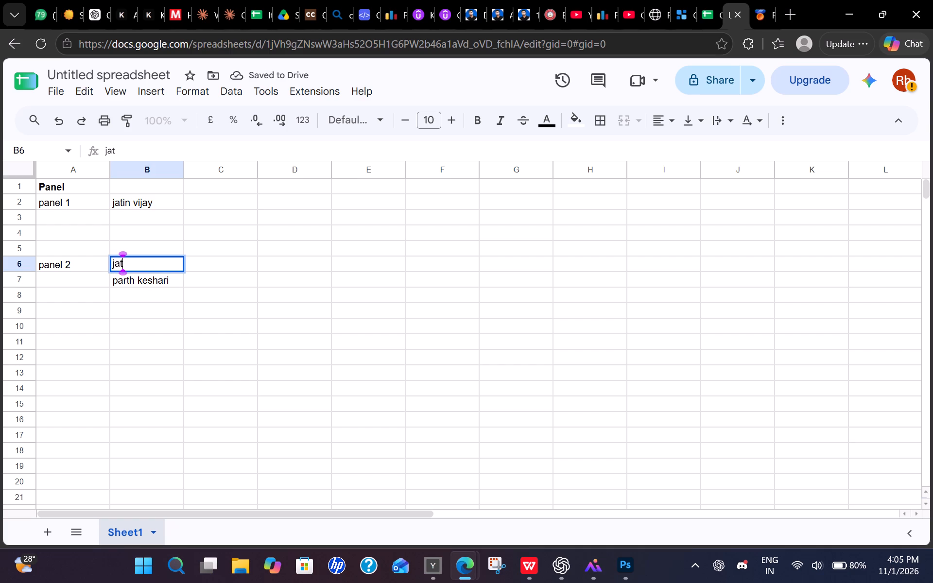
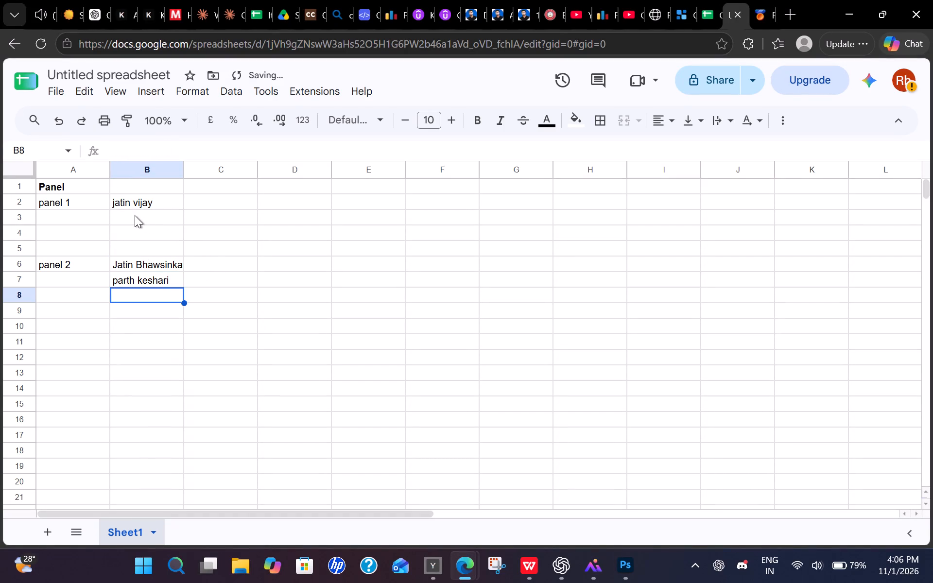
Copy the "panel 2" label from cell A6 into cell A10, leaving rows 8 and 9 empty below the panel 2 members.
left_click(127, 326)
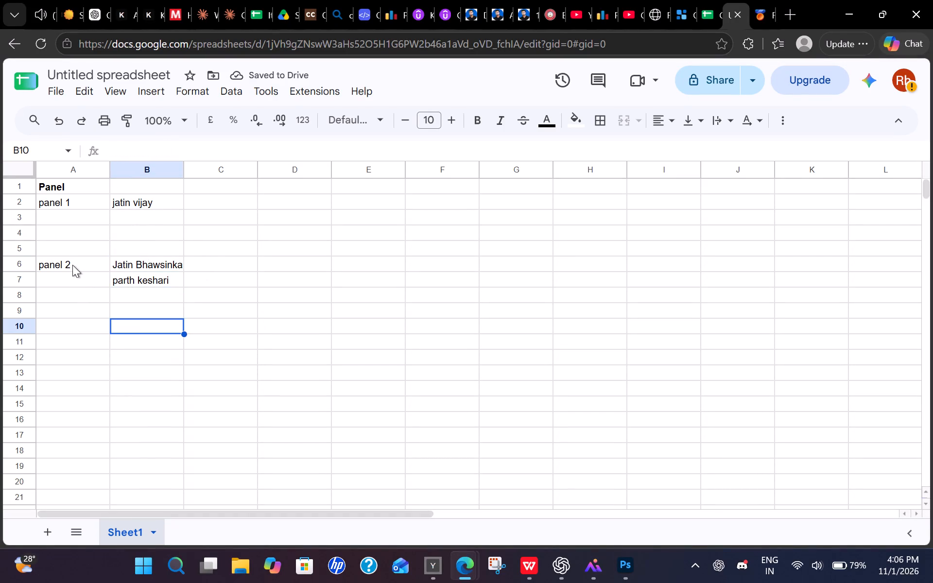
left_click(72, 265)
key("ctrl+c")
left_click(86, 325)
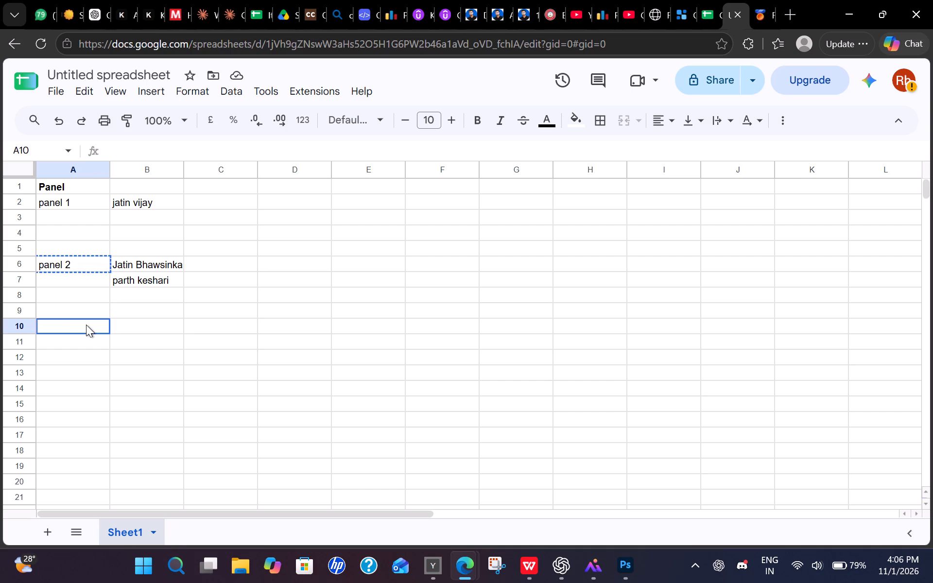
key("ctrl+v")
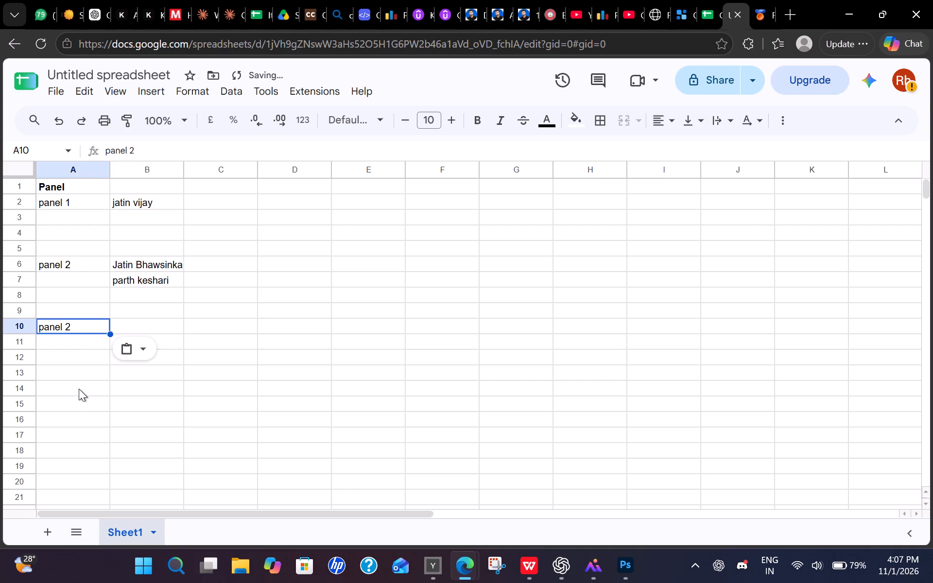
Paste the copied "panel 2" label into cells A14 and A18, and continue down column A at the same four-row spacing from A22.
left_click(79, 389)
key("ctrl+v")
scroll(96, 381, "down", 1)
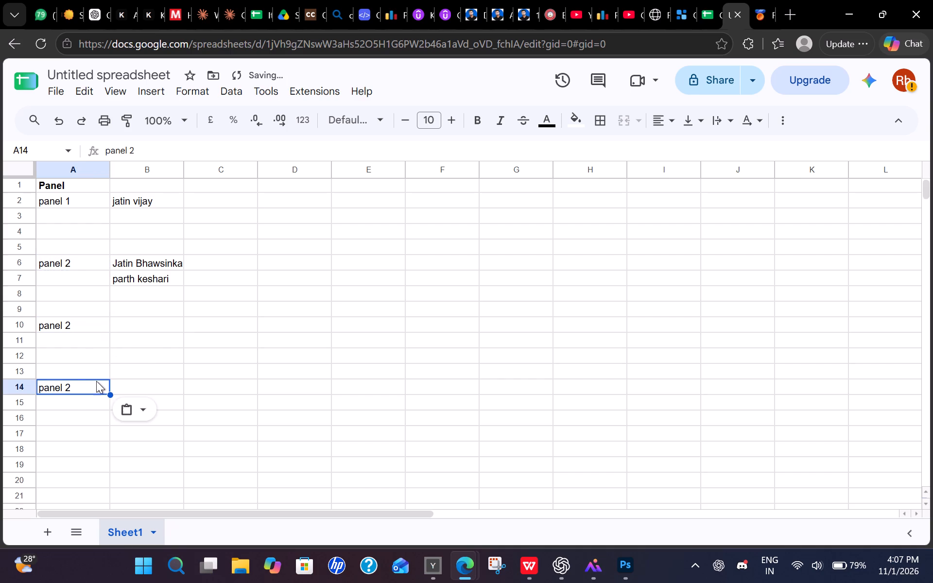
scroll(96, 381, "down", 1)
left_click(79, 382)
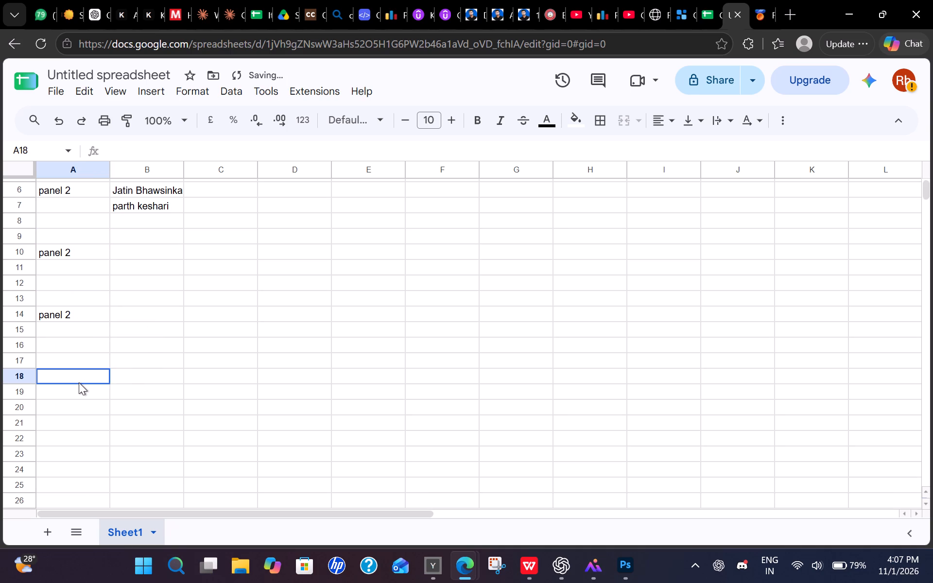
key("ctrl+v")
scroll(79, 382, "down", 1)
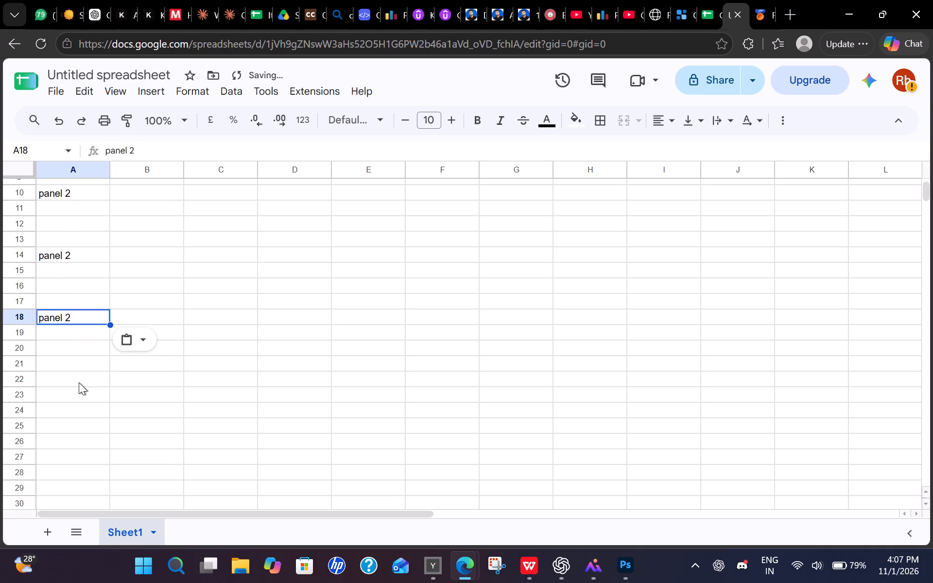
left_click(65, 388)
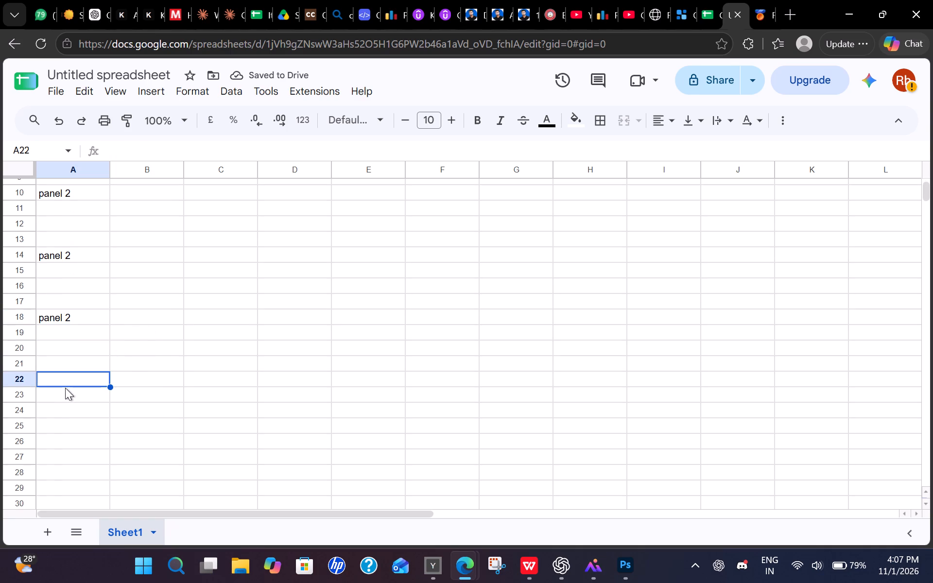
Paste the copied "panel 2" label into cells A22 and A26, keeping the four-row spacing.
key("ctrl+v")
left_click(65, 445)
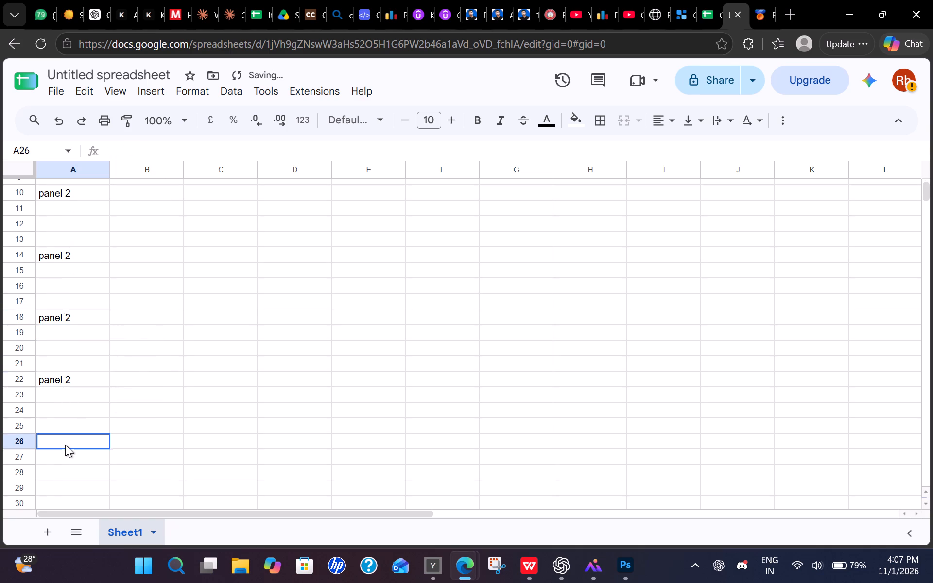
key("ctrl+v")
Change the number in cell A10's label so that it reads "panel 3".
scroll(170, 324, "up", 2)
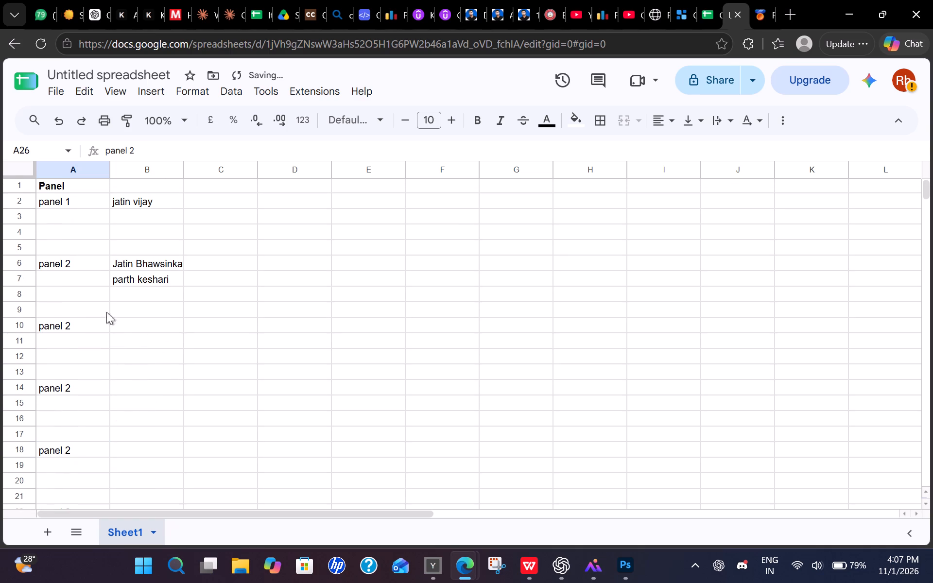
double_click(78, 325)
key("BackSpace")
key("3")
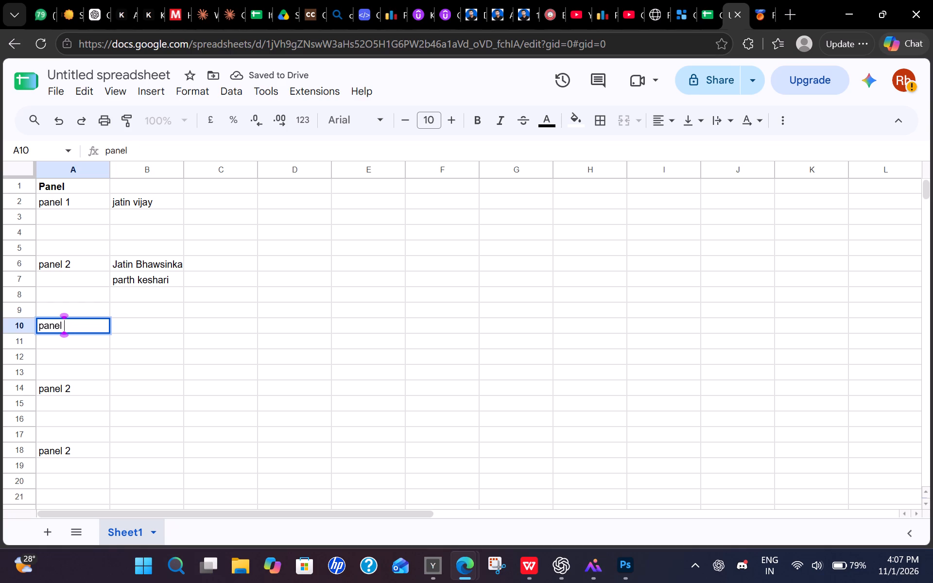
left_click(144, 325)
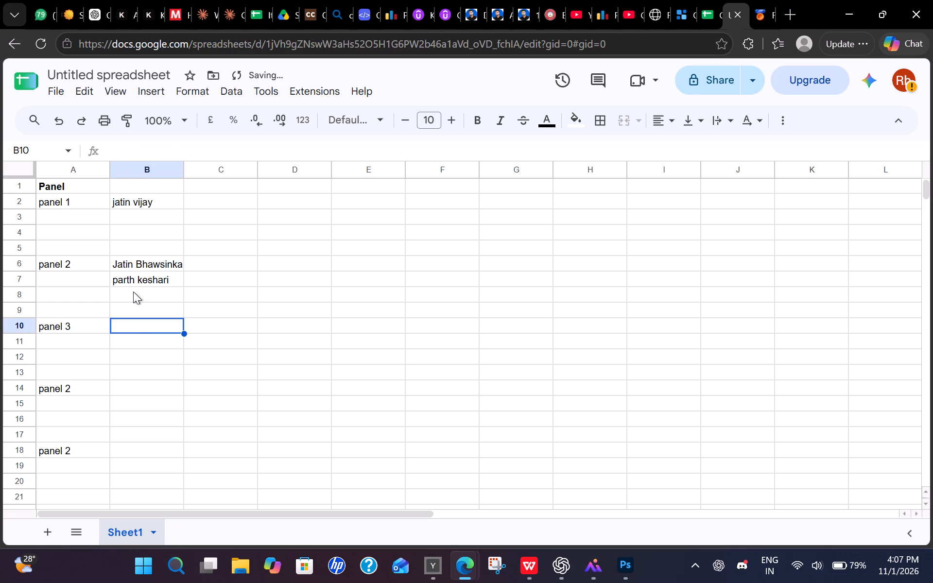
Enter the member's first name "abhishek" in cell B10, beside the panel 3 label.
left_click(133, 292)
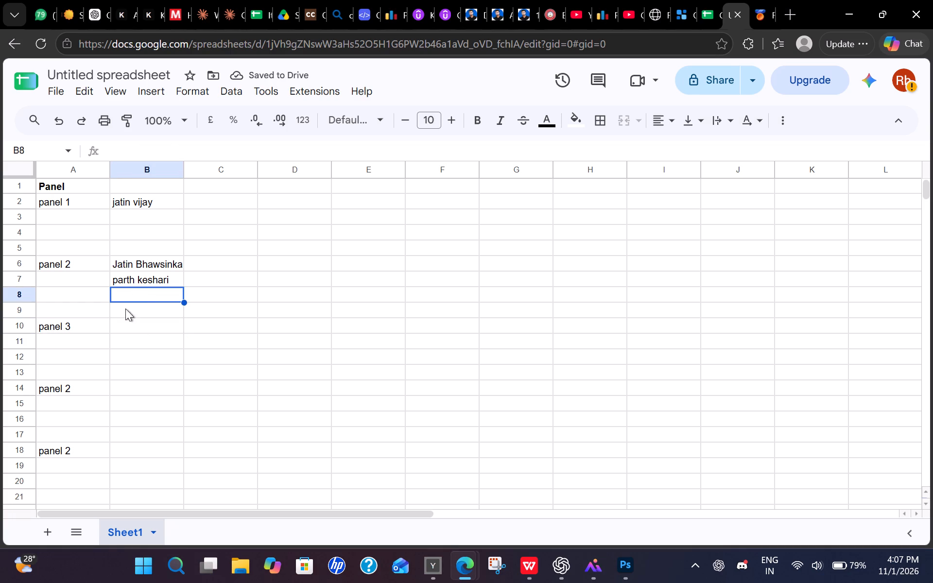
left_click(135, 327)
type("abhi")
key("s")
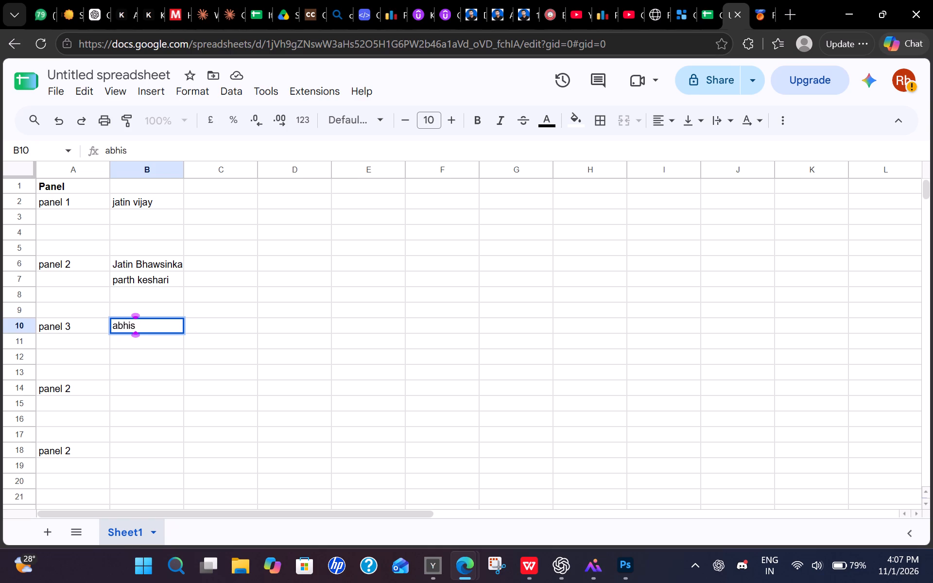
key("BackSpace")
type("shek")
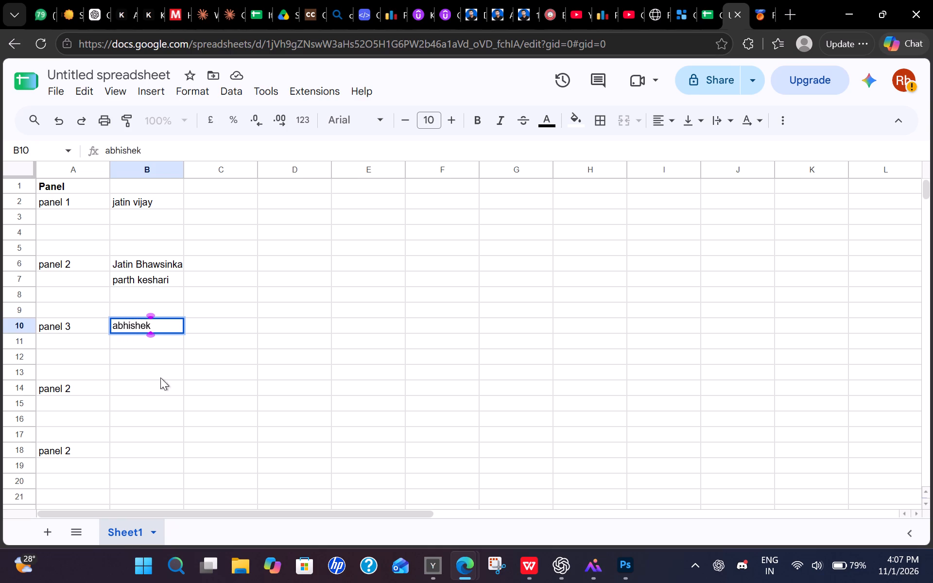
Enter a member's name starting with "ani" in cell B14, beside the label below panel 3.
left_click(140, 395)
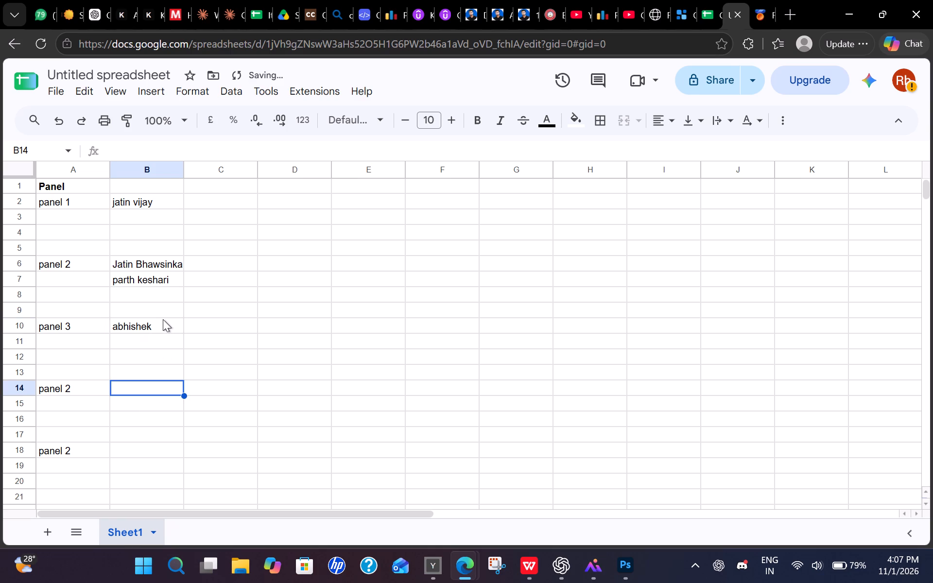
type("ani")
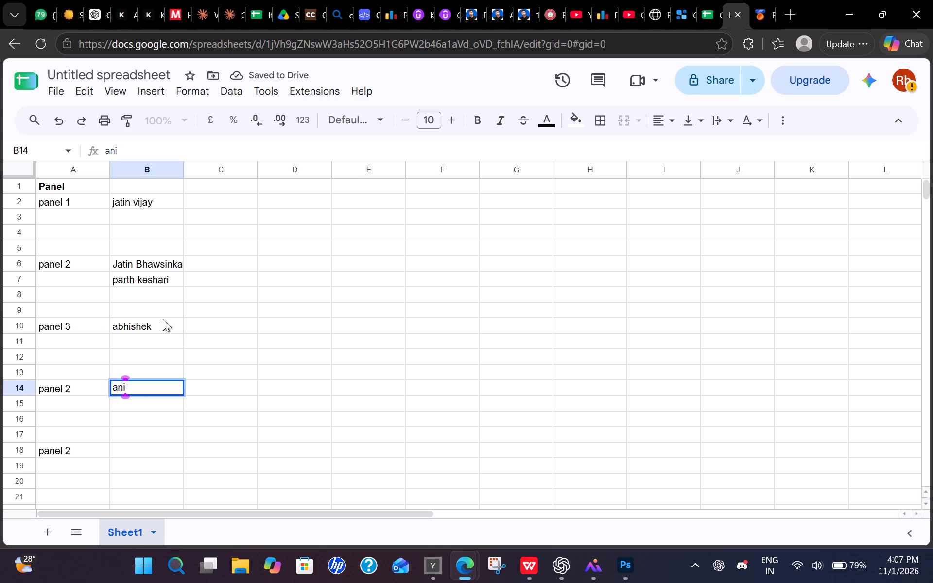
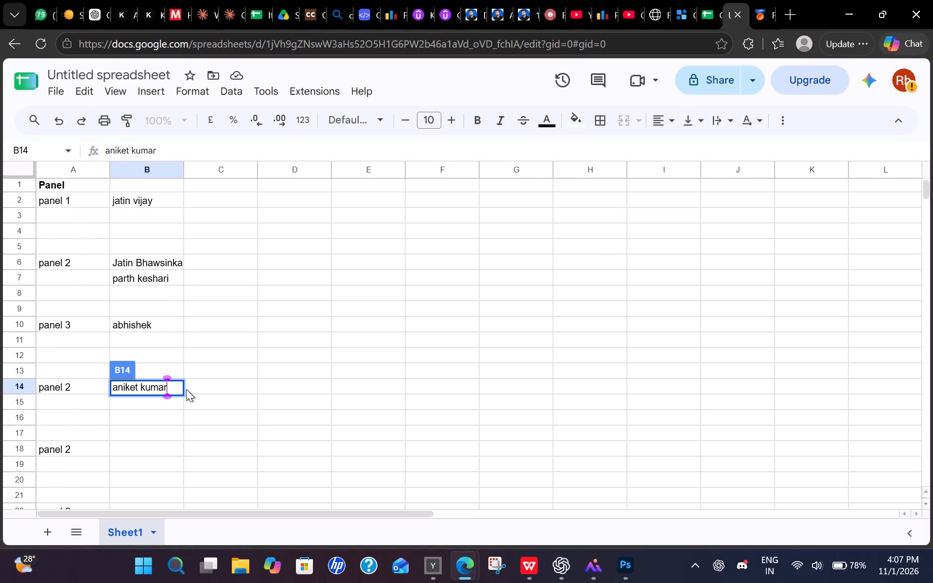
Commit the panel member's full name entered in cell B14, beside the panel label in A14.
scroll(186, 389, "up", 1)
left_click(186, 389)
scroll(141, 421, "down", 1)
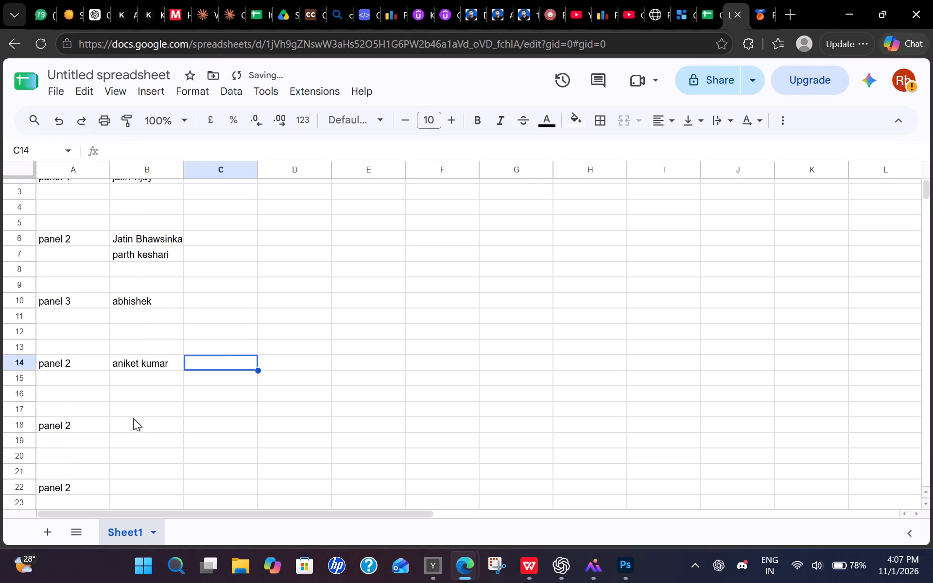
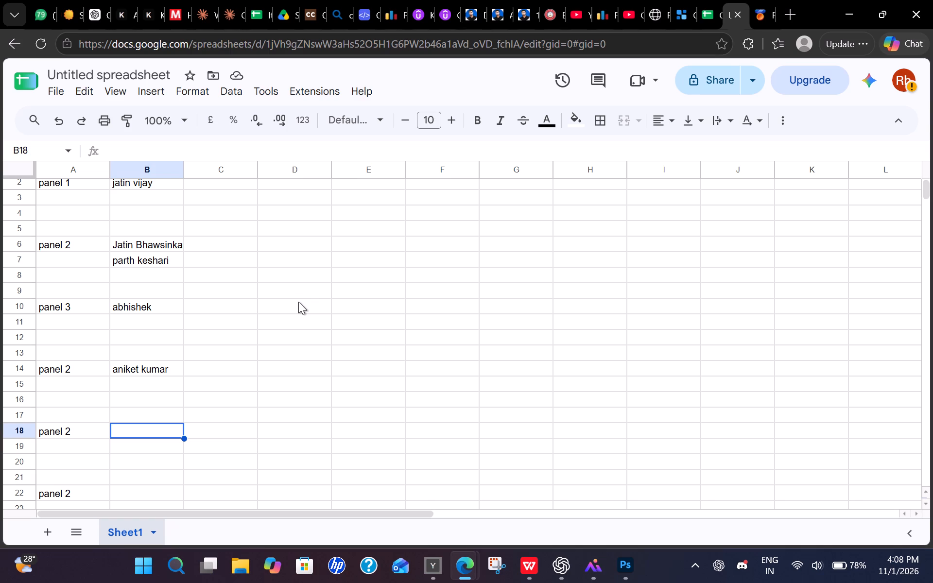
Select cell B8, the first empty cell below the names entered for panel 2.
scroll(230, 312, "up", 1)
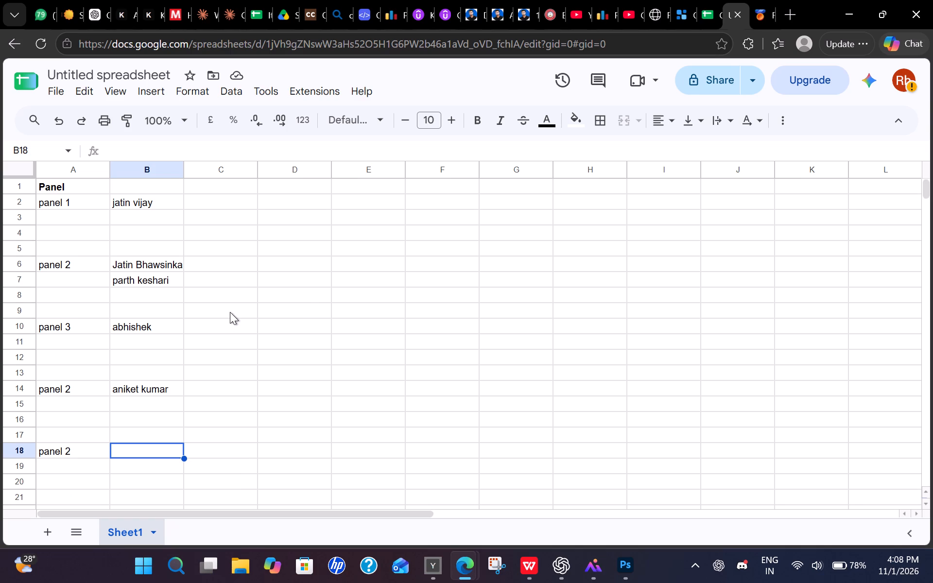
scroll(230, 312, "up", 1)
left_click(144, 292)
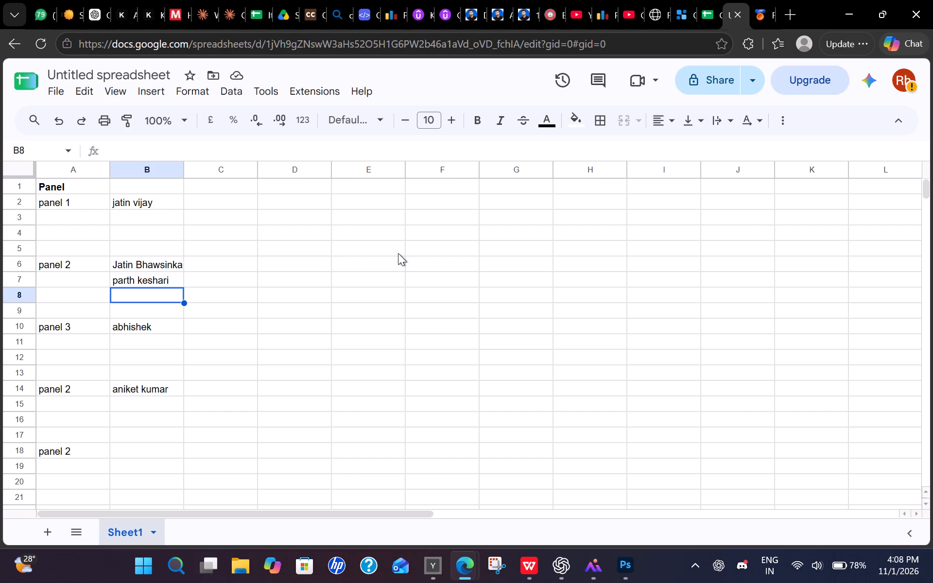
Enter the third panel 2 member's full name in cell B8.
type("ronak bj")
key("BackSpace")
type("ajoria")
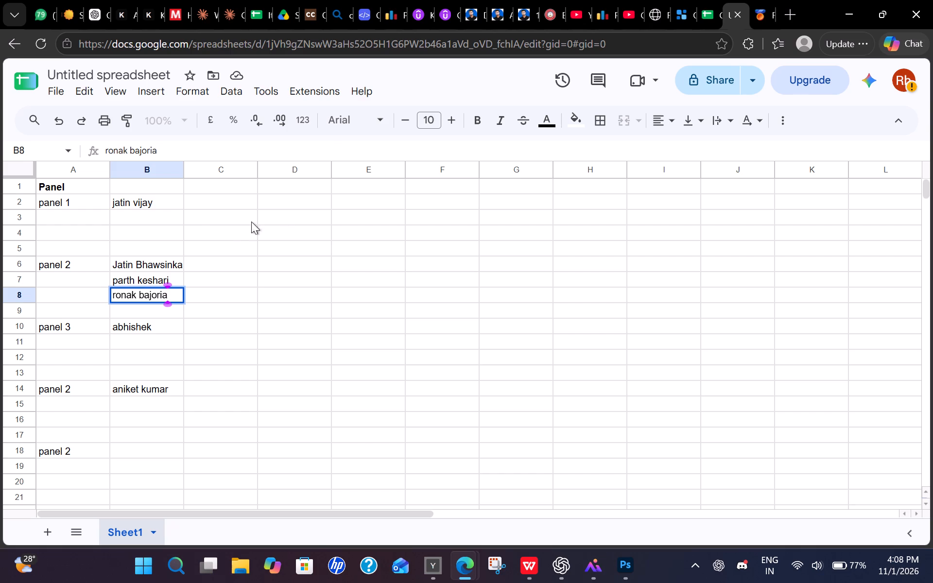
Enter the second panel 1 member's first name in cell B3, below the first member.
left_click(152, 216)
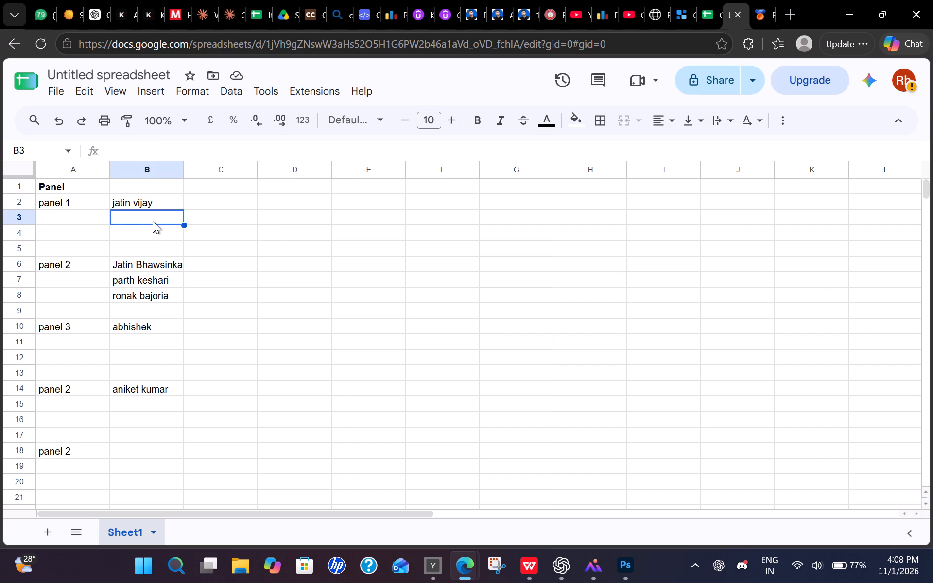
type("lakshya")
Swap the first members of panels 1 and 2 by moving B6's name over B2 and entering B2's former name in B6.
left_click(146, 259)
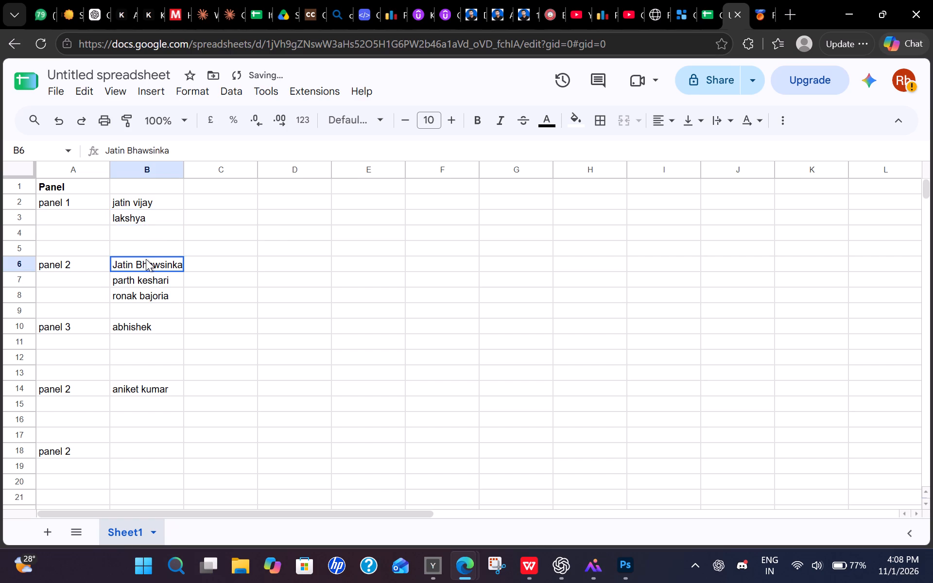
left_click(144, 260)
left_click_drag(142, 257, 139, 231)
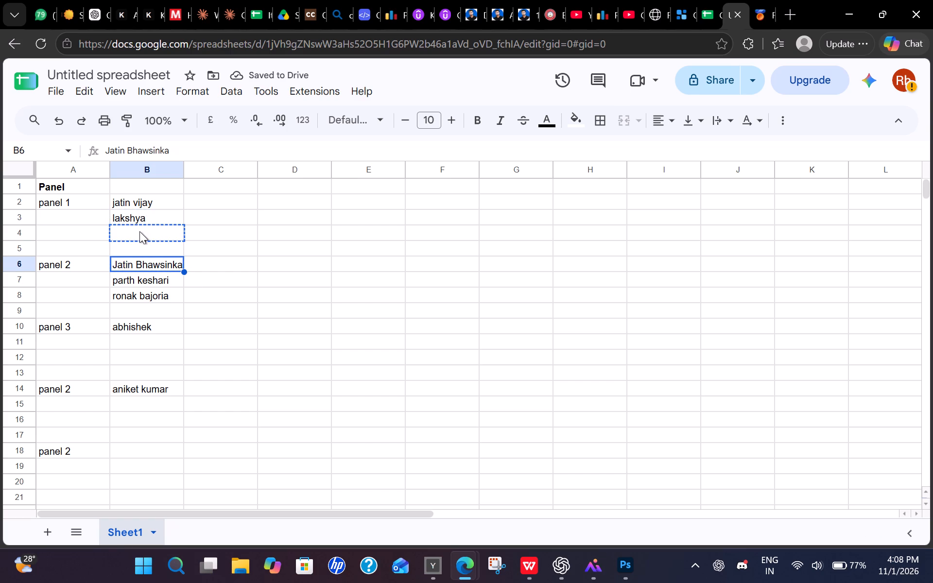
left_click_drag(139, 231, 142, 198)
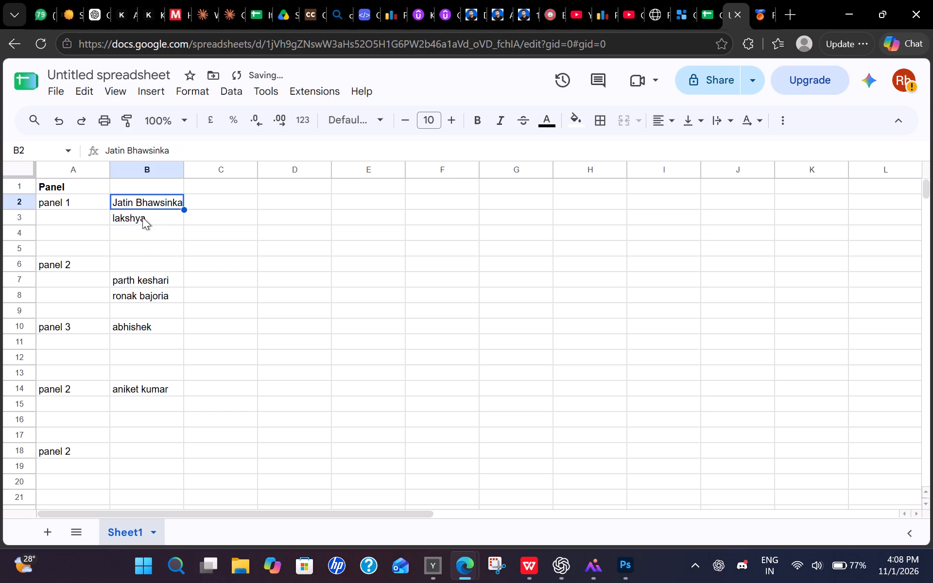
left_click(134, 261)
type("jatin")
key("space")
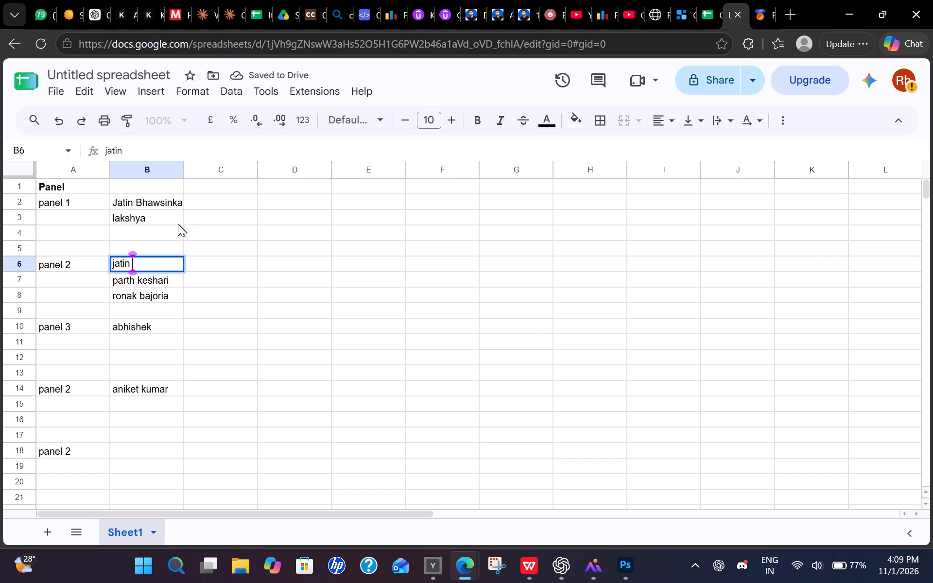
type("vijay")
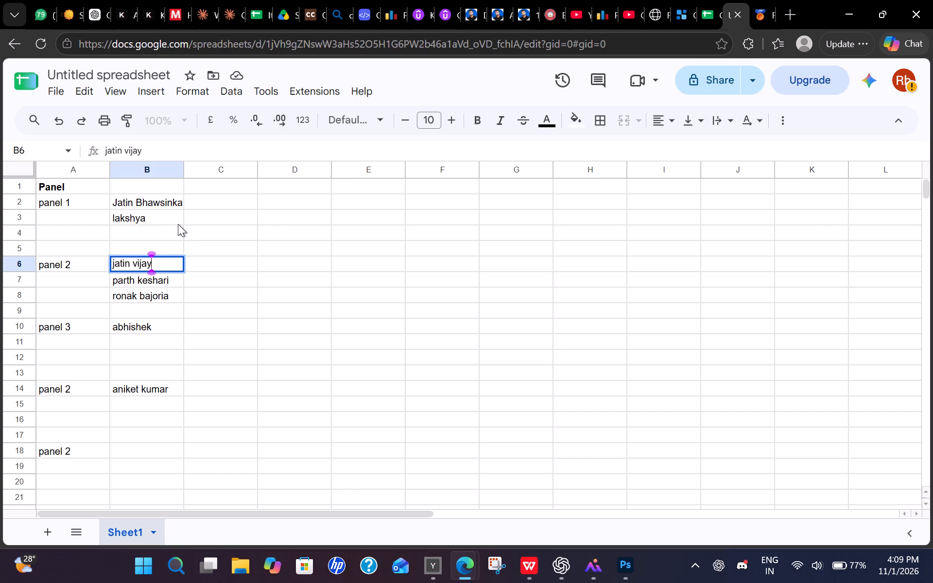
Add the surname after the first name of the second panel 1 member in cell B3.
left_click(152, 226)
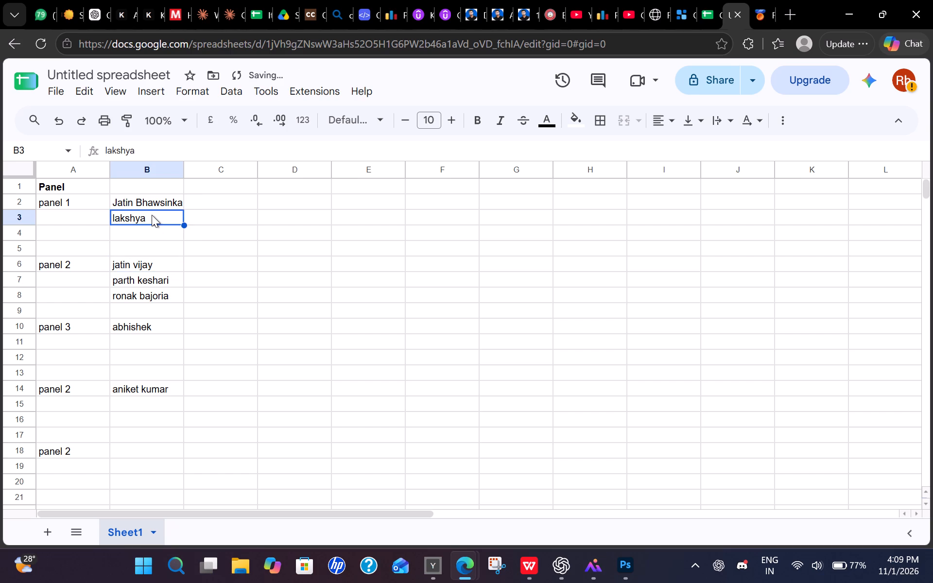
double_click(152, 215)
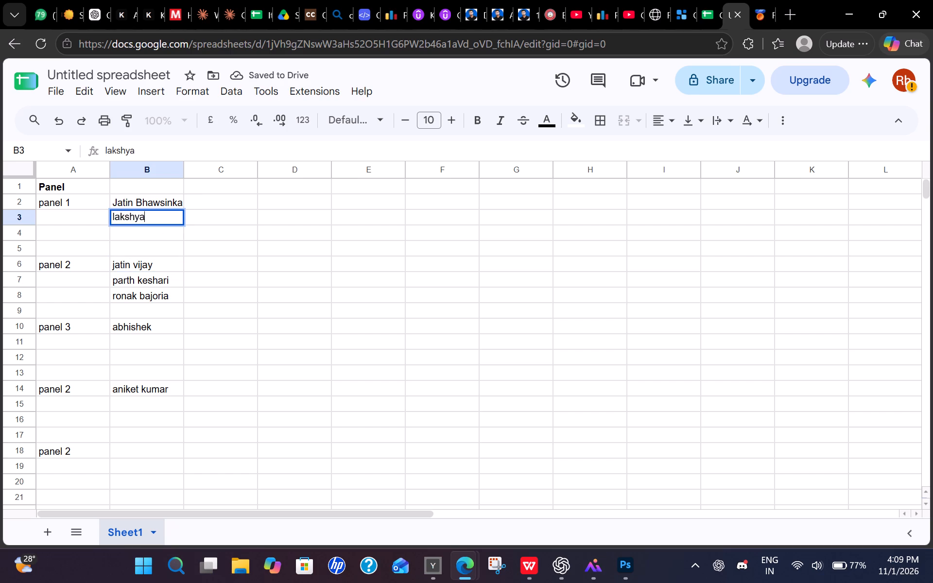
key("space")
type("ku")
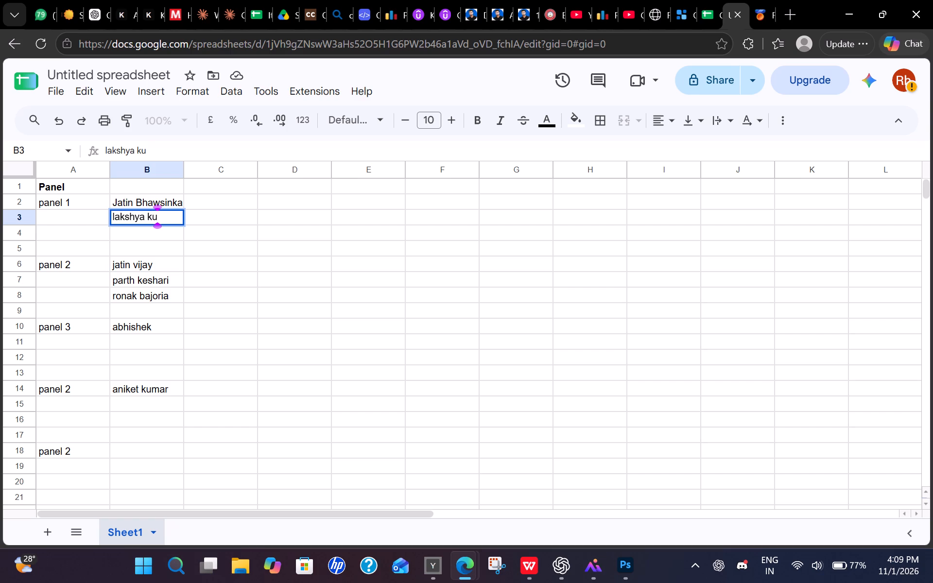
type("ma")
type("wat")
left_click(167, 235)
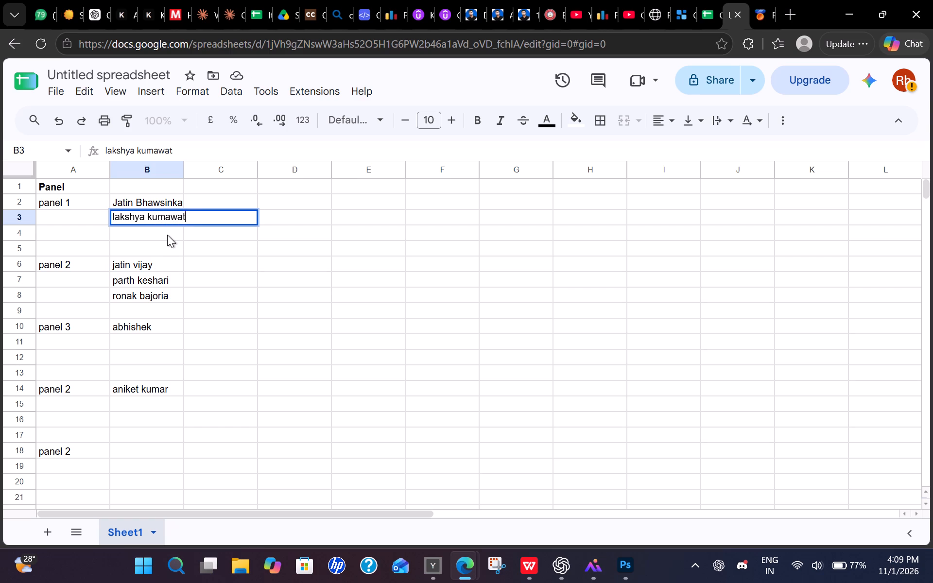
Widen column B slightly so the longest member name fits inside it.
left_click_drag(183, 170, 200, 169)
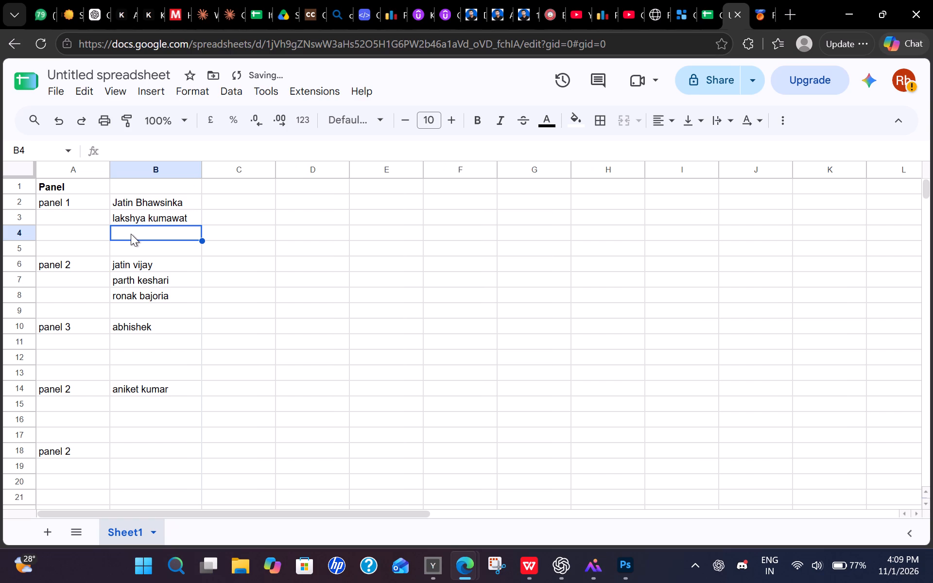
Enter the second panel 3 member's full name in cell B11, below the first member.
left_click(133, 338)
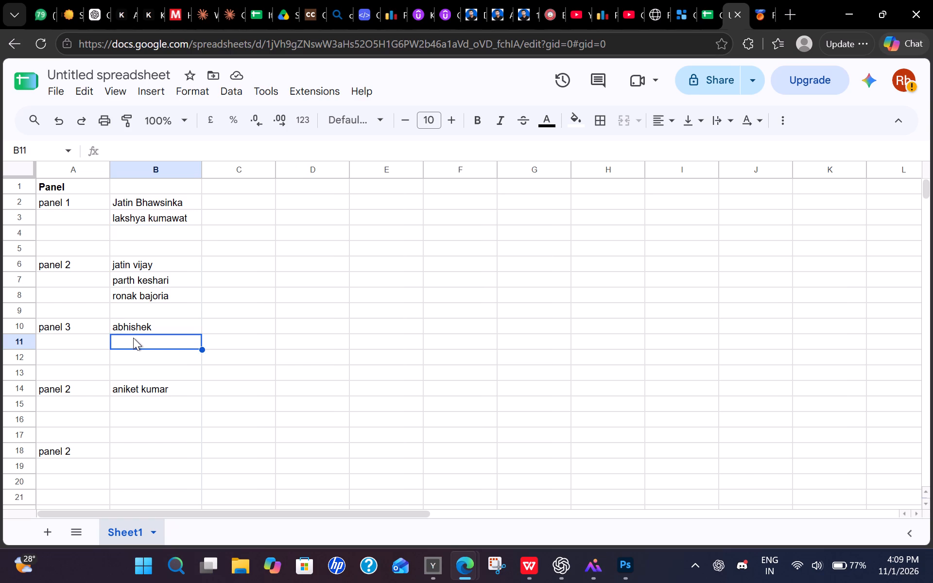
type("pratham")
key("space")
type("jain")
left_click(140, 413)
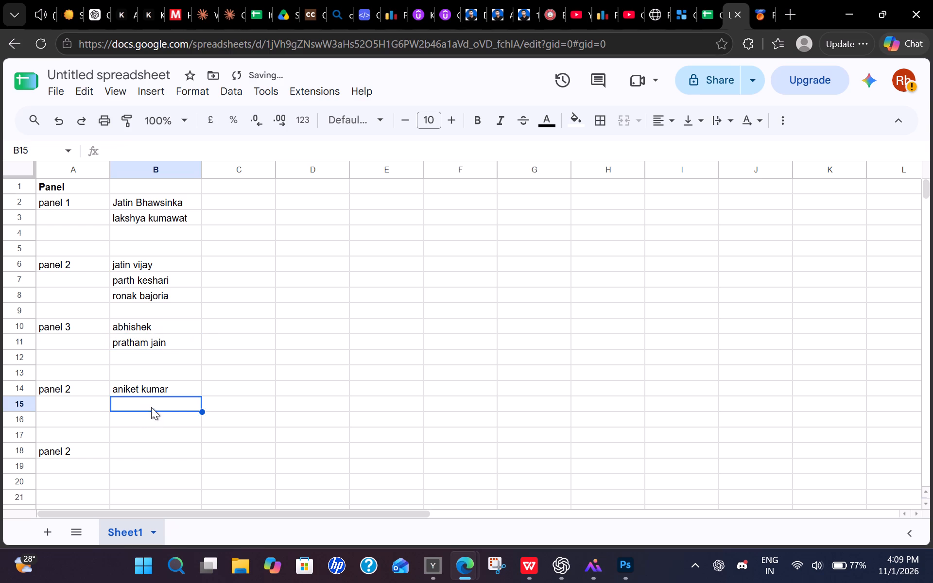
Enter the second member's first name in cell B15, below the fourth panel's first member.
left_click(155, 356)
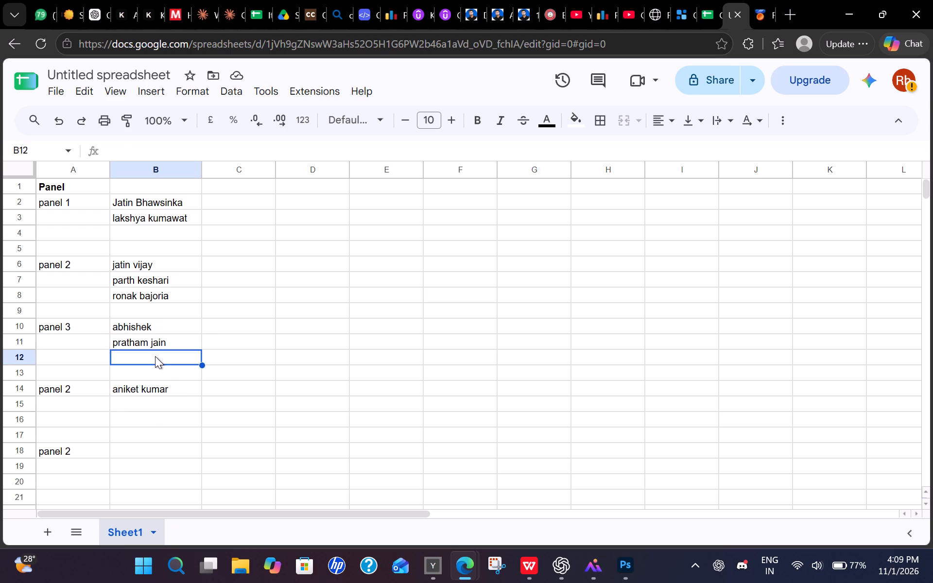
left_click(137, 409)
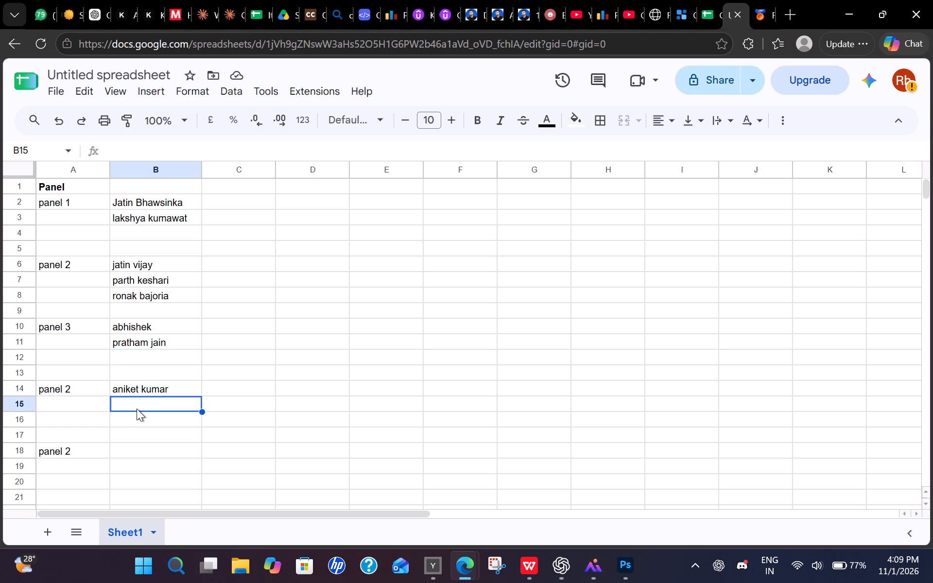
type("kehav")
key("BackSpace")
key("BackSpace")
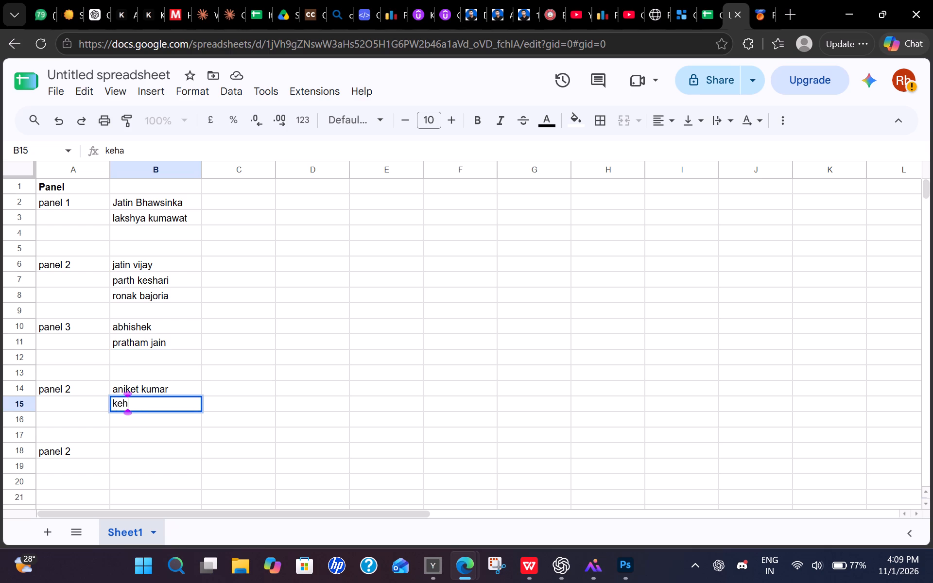
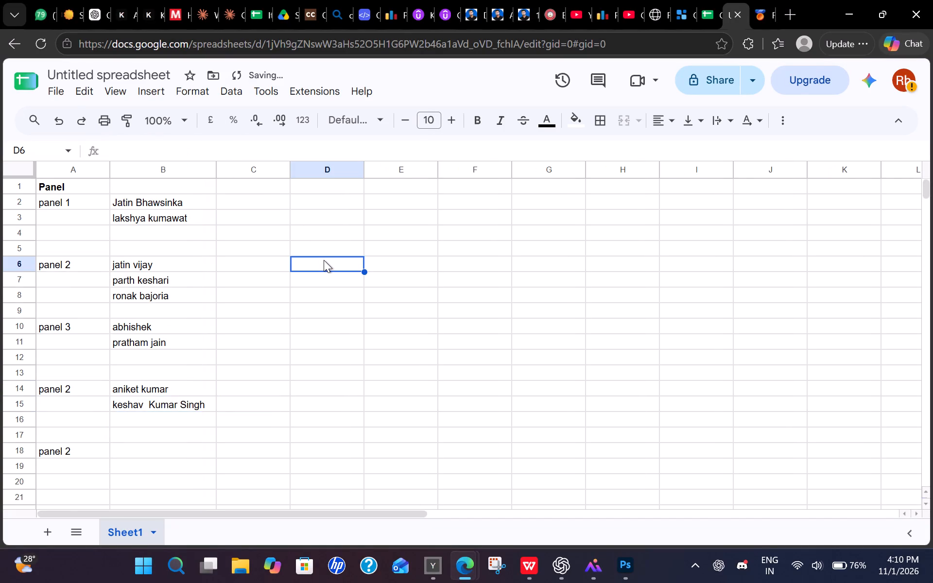
Renumber the duplicate panel 2 label in cell A14 so it reads panel 4.
scroll(324, 260, "down", 1)
scroll(168, 422, "down", 1)
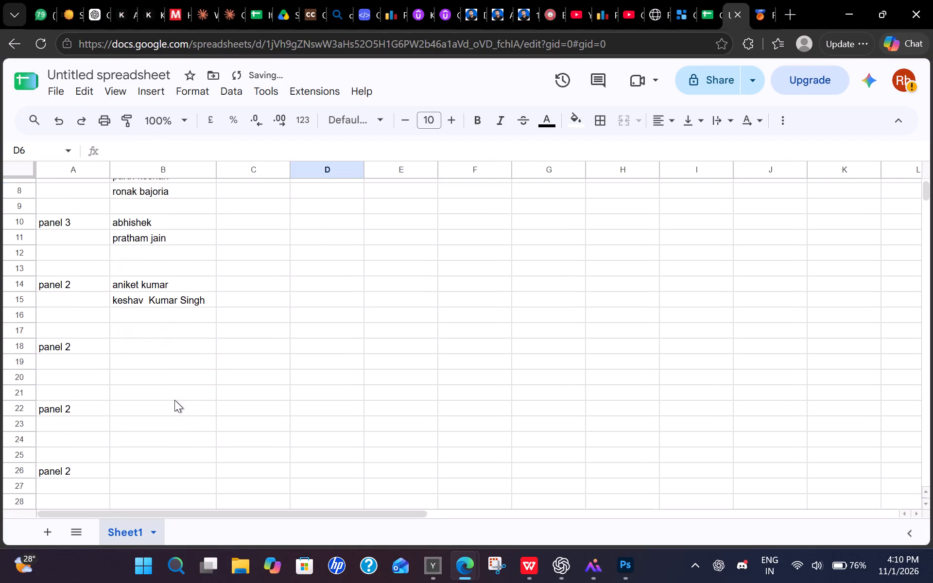
double_click(81, 383)
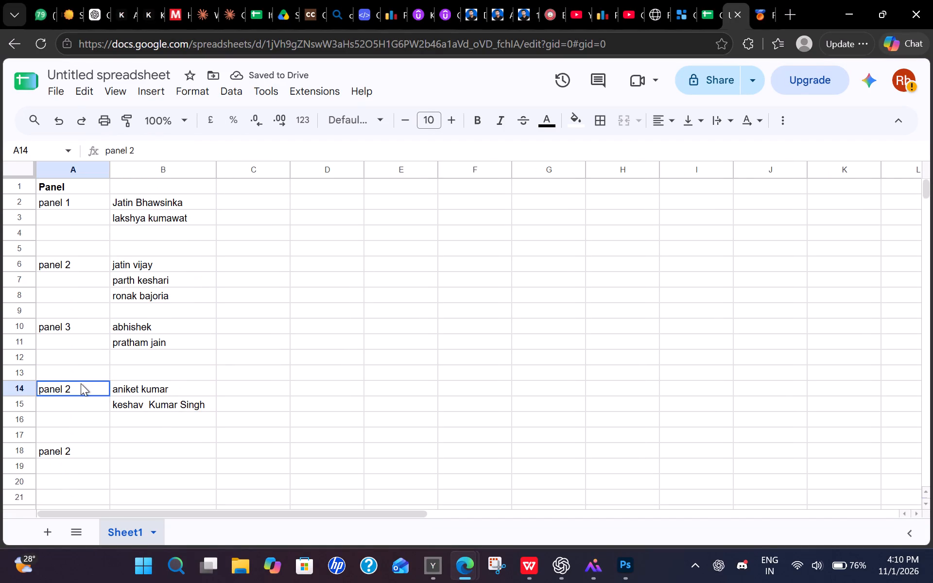
key("BackSpace")
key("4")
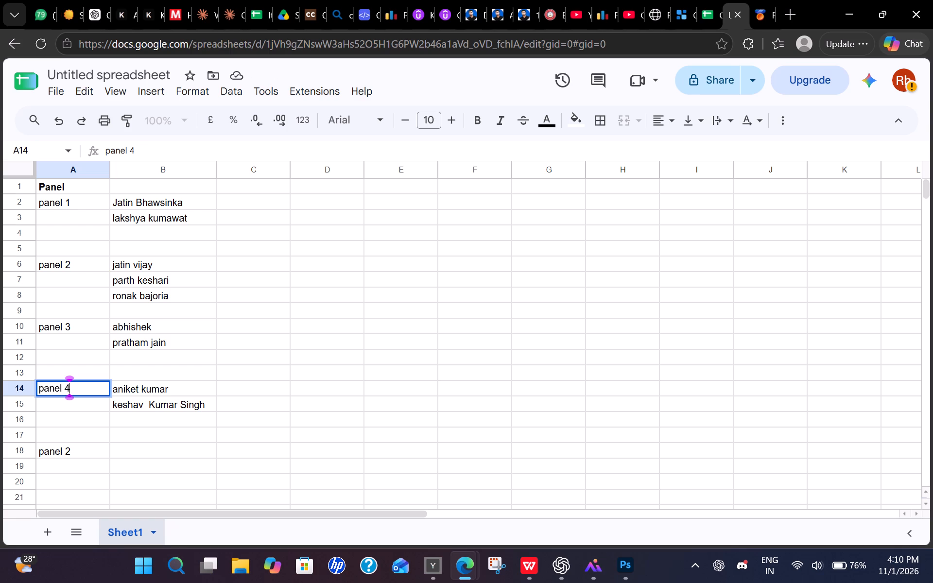
Commit the edited label "panel 4" in cell A14.
left_click(415, 324)
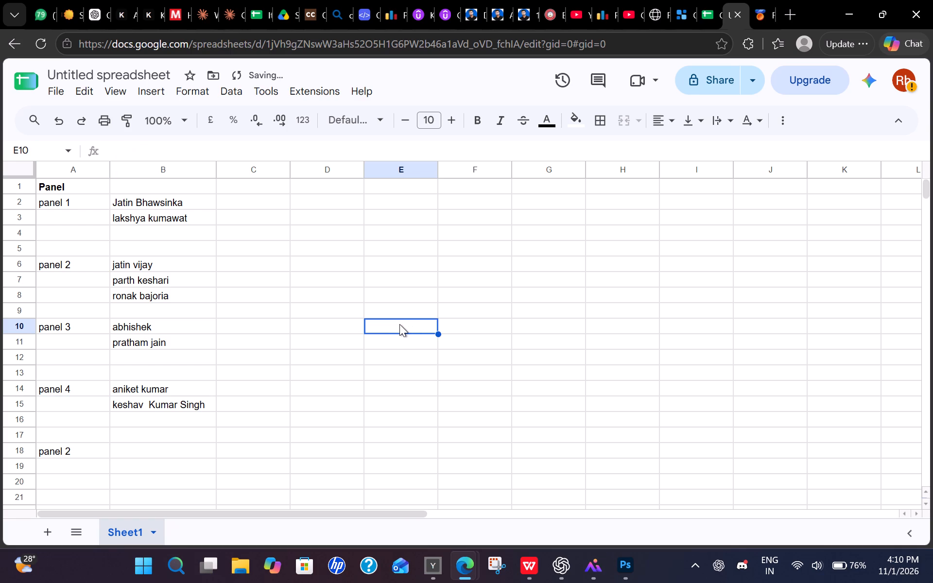
Enter a member's full name in cell B19, one row below the panel label in A18.
scroll(399, 324, "down", 1)
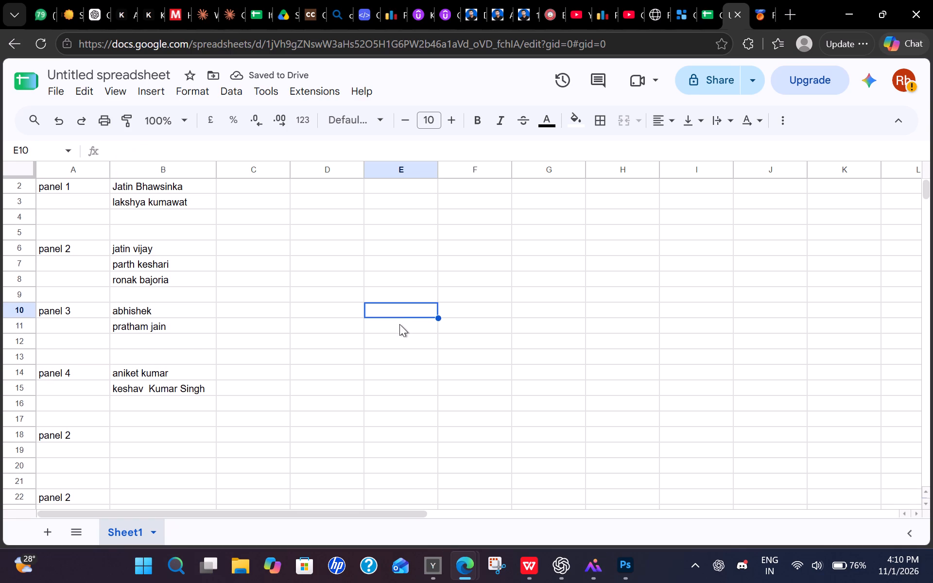
left_click(175, 450)
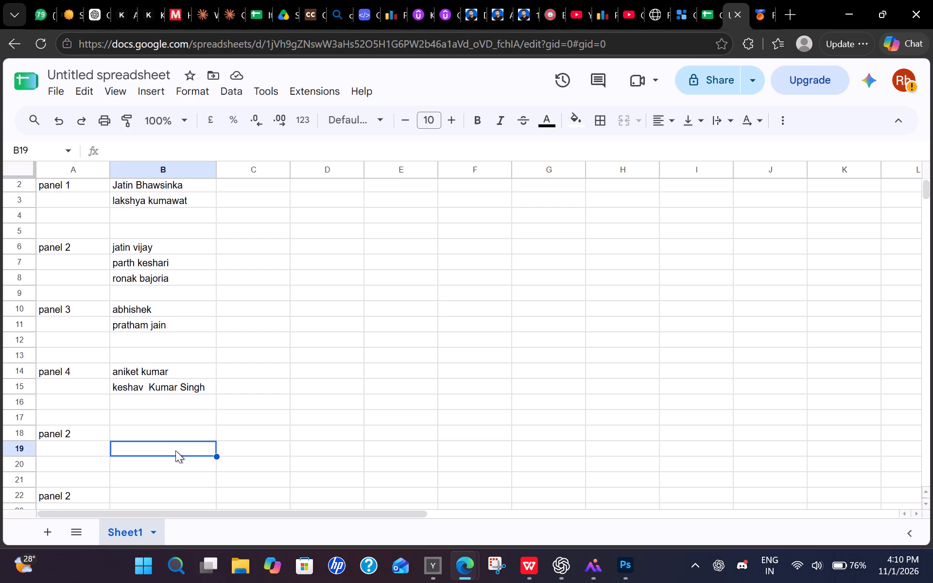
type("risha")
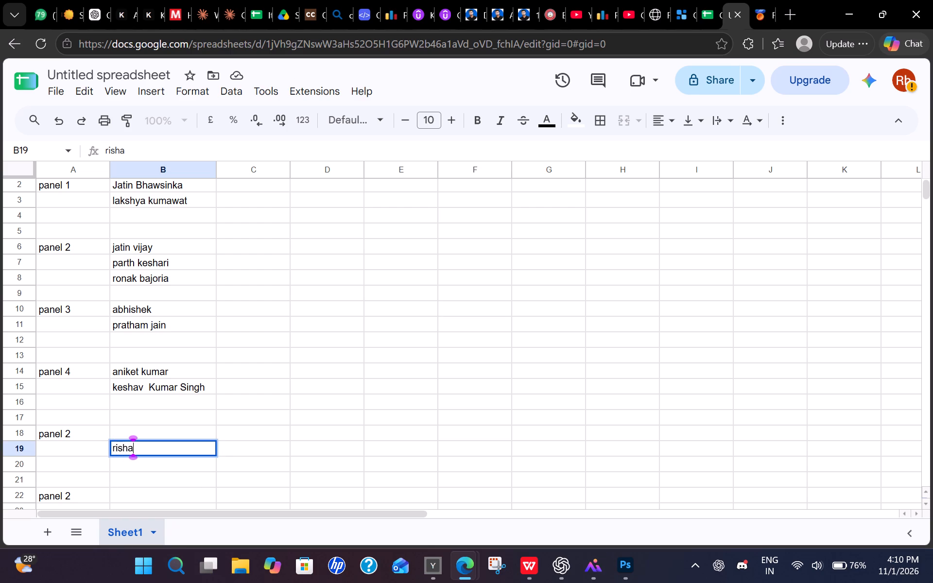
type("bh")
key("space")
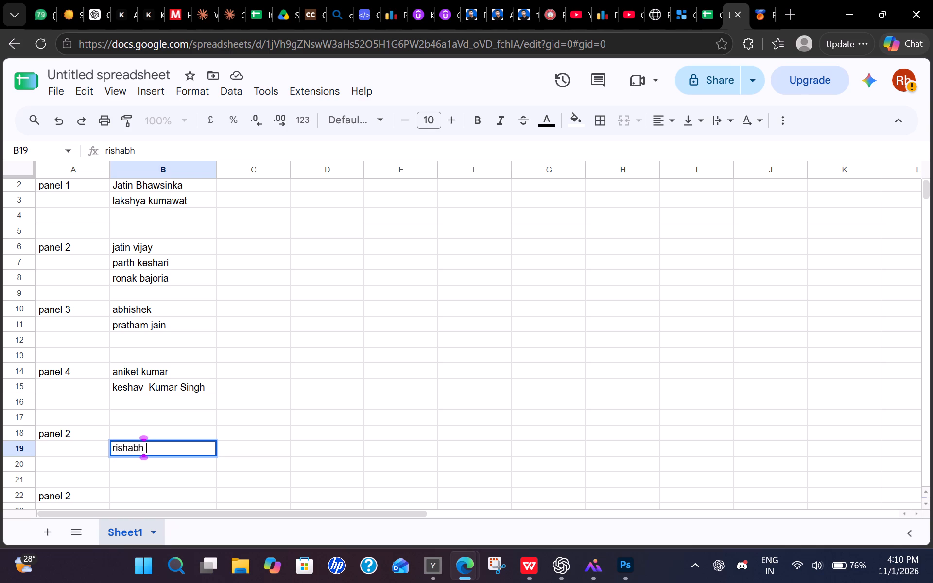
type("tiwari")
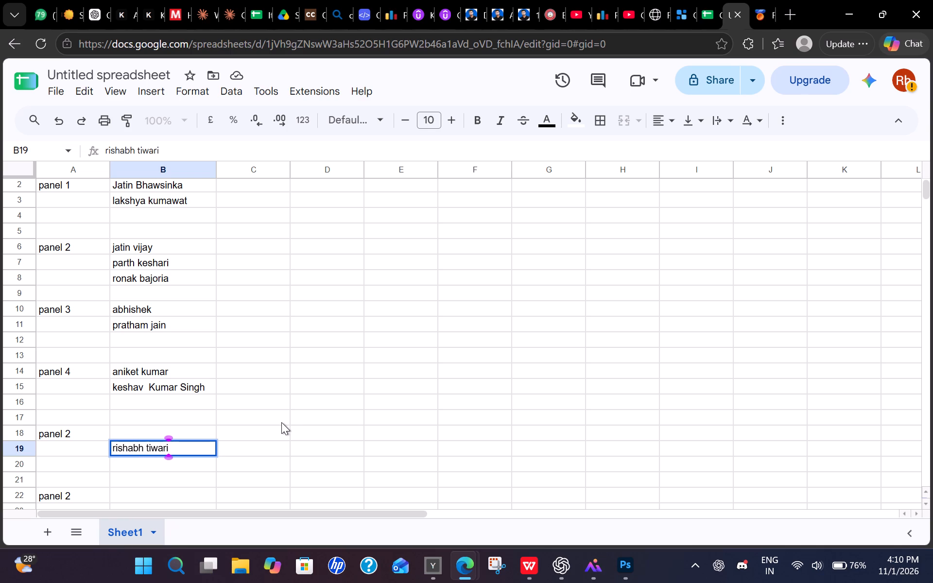
left_click(279, 430)
Enter another member's first name and surname in cell B23, one row below the panel label in A22.
scroll(279, 430, "down", 1)
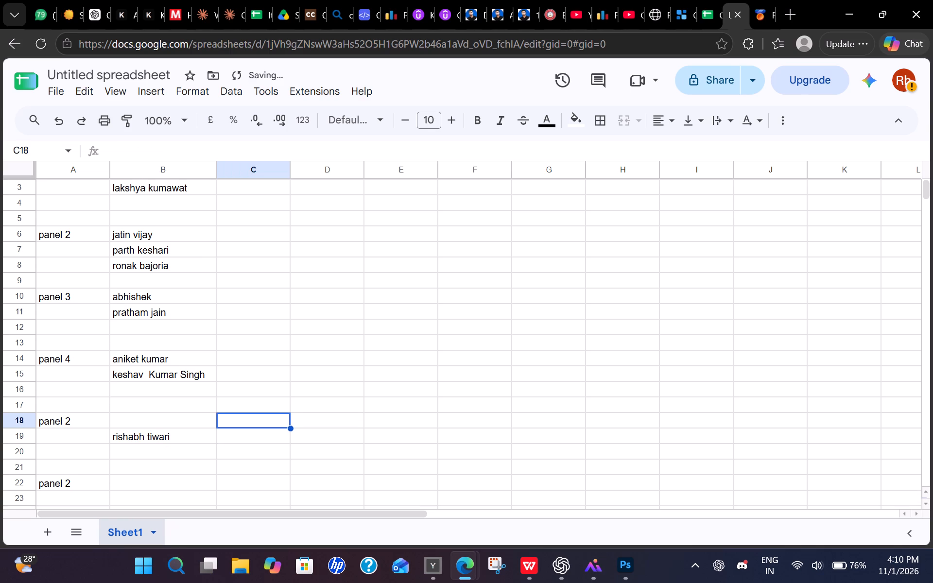
scroll(279, 430, "down", 1)
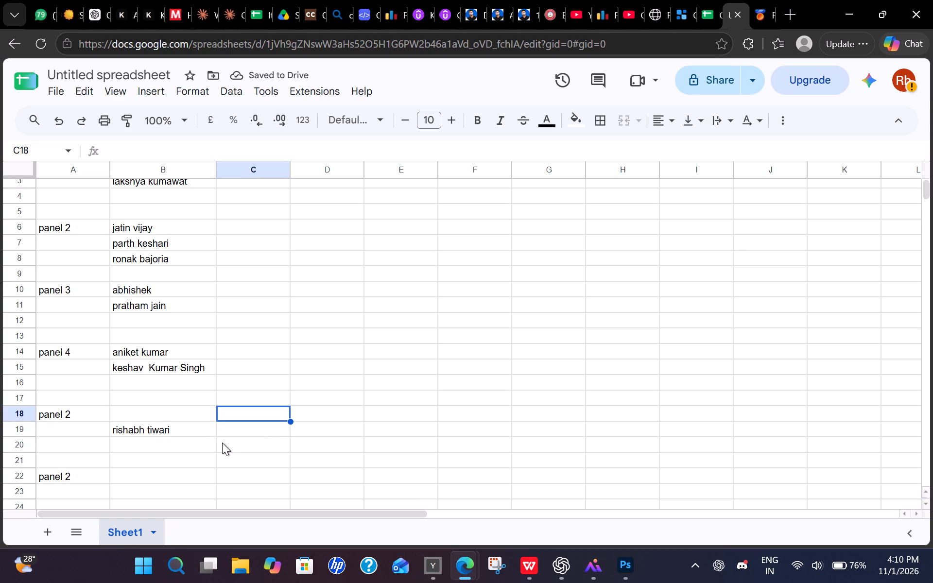
scroll(222, 443, "down", 1)
left_click(146, 455)
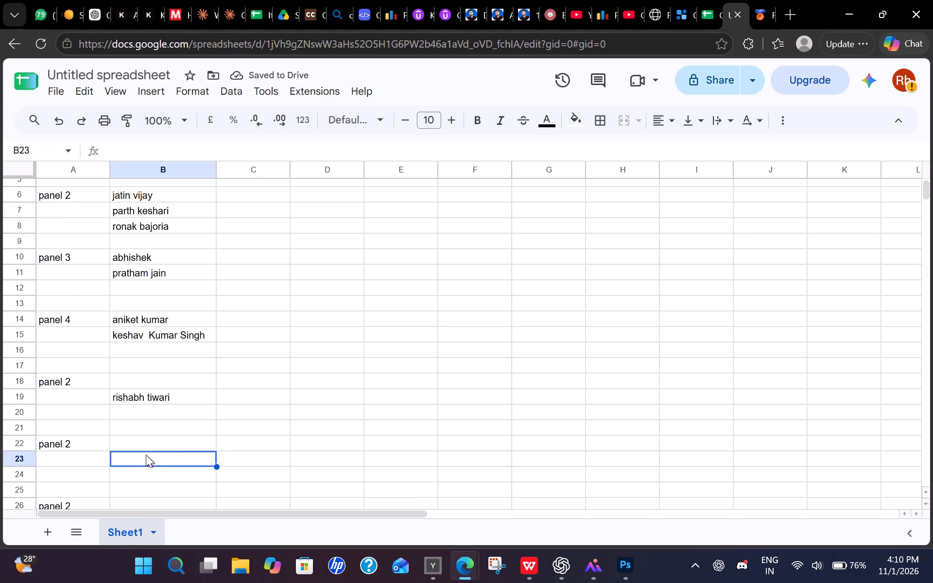
scroll(289, 404, "up", 1)
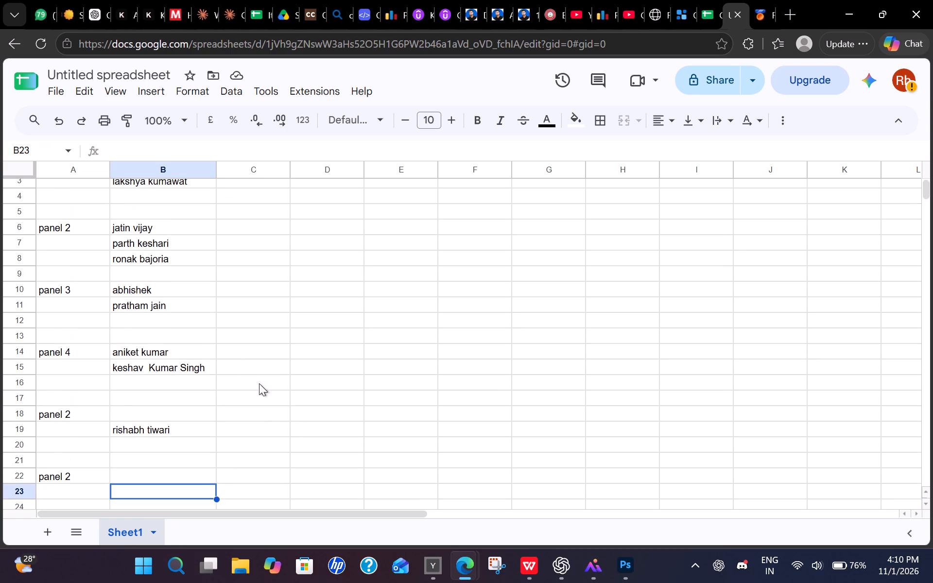
scroll(222, 343, "up", 2)
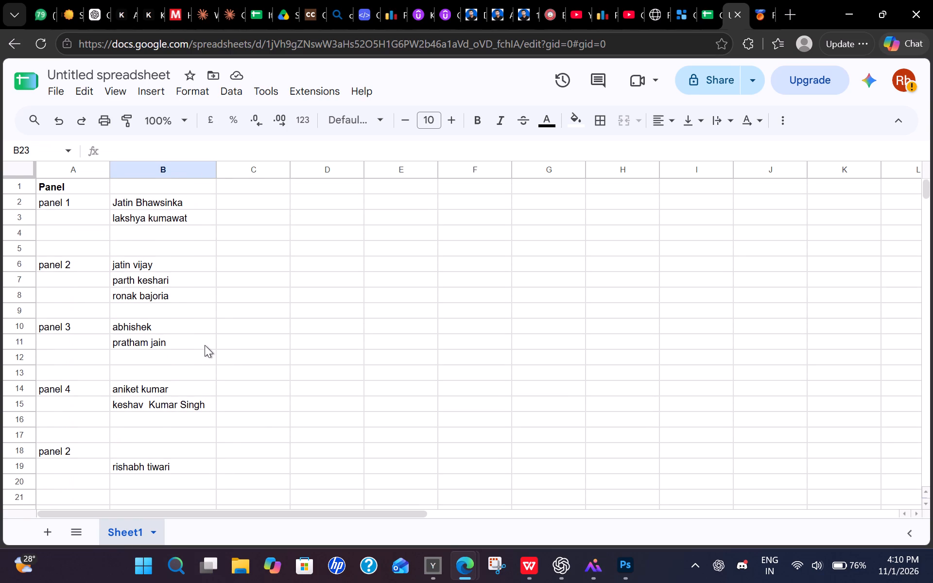
scroll(205, 345, "down", 1)
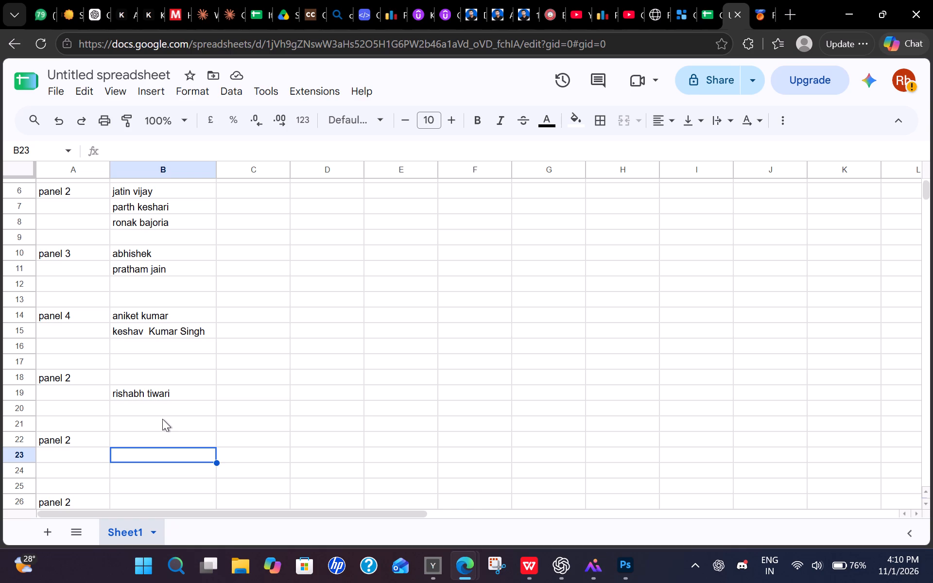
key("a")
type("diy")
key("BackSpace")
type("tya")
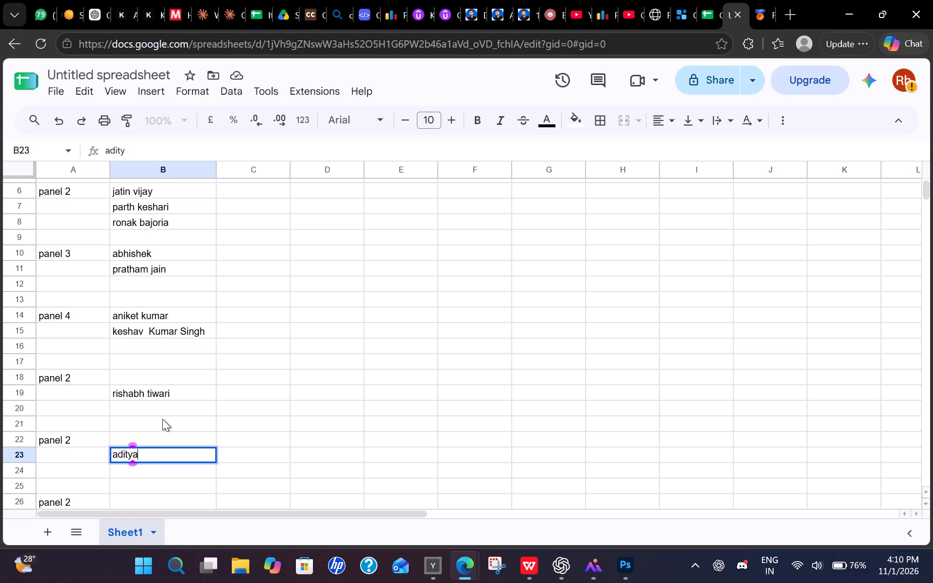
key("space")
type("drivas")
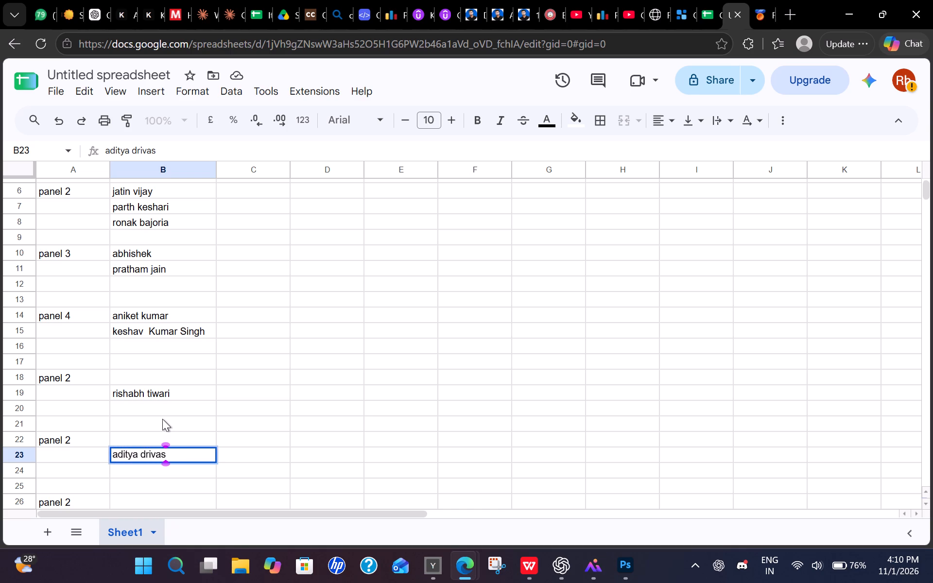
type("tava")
Correct the first letter of the surname in cell B23 to "s".
left_click(148, 455)
key("Left")
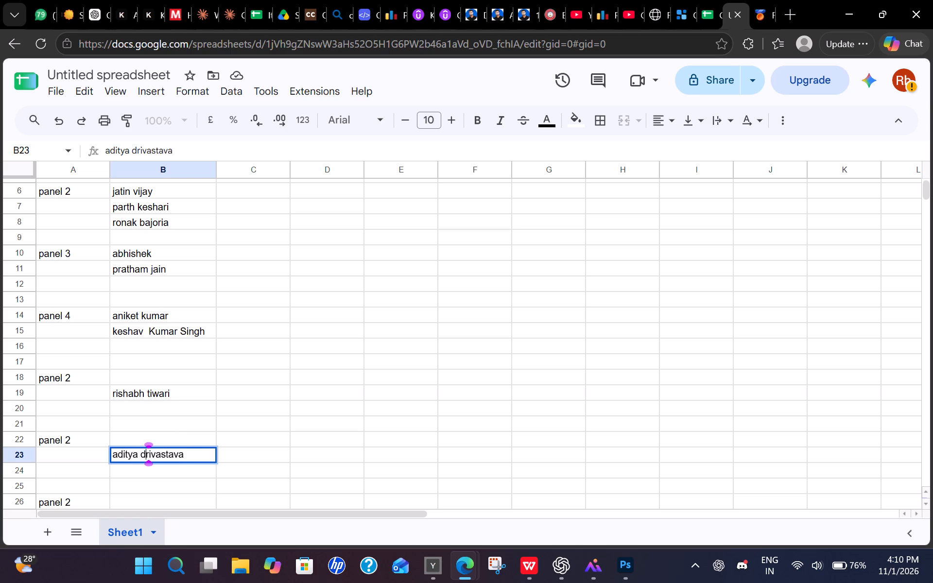
key("BackSpace")
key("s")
left_click(260, 449)
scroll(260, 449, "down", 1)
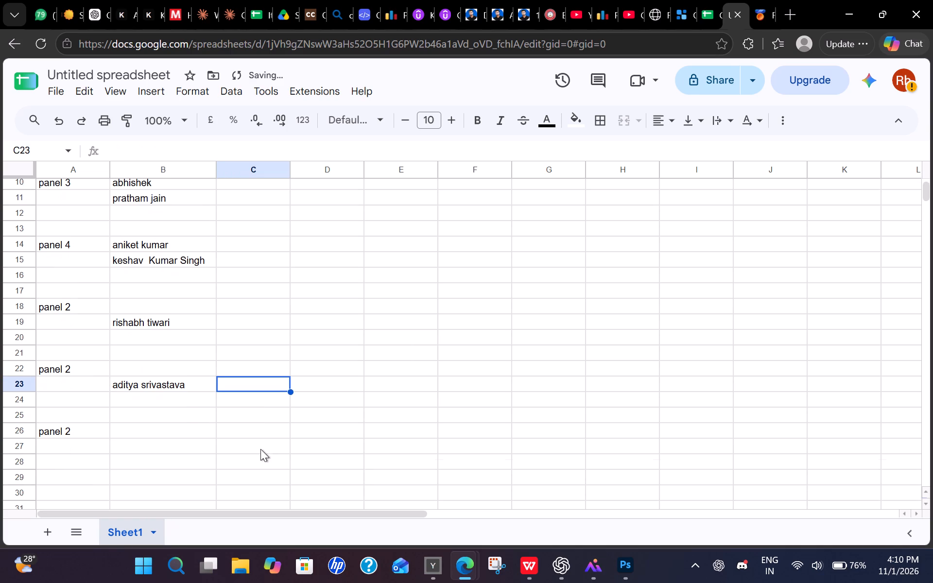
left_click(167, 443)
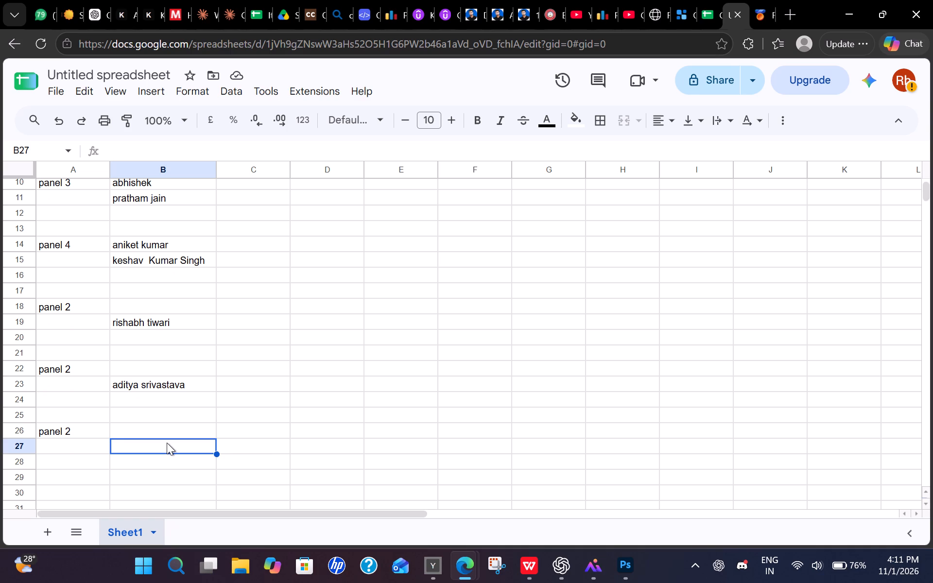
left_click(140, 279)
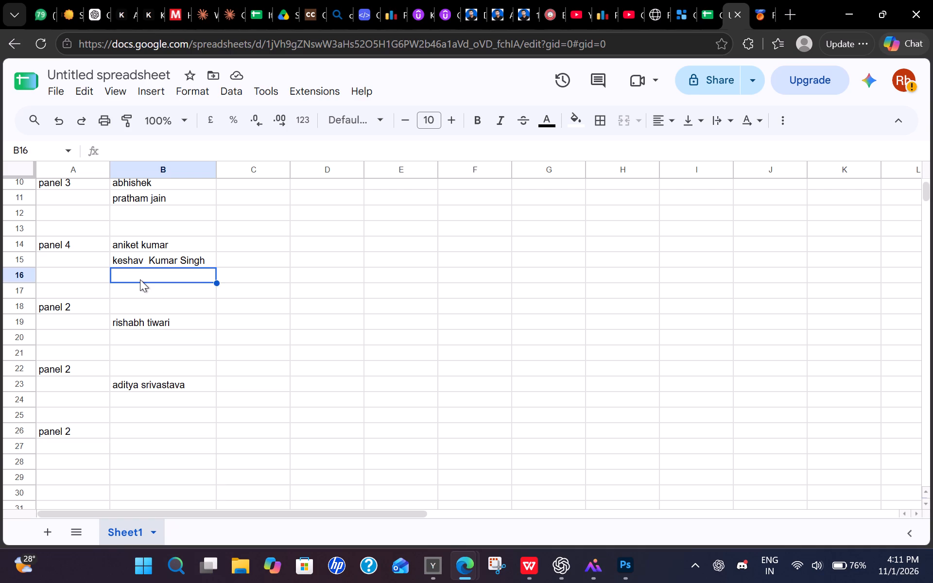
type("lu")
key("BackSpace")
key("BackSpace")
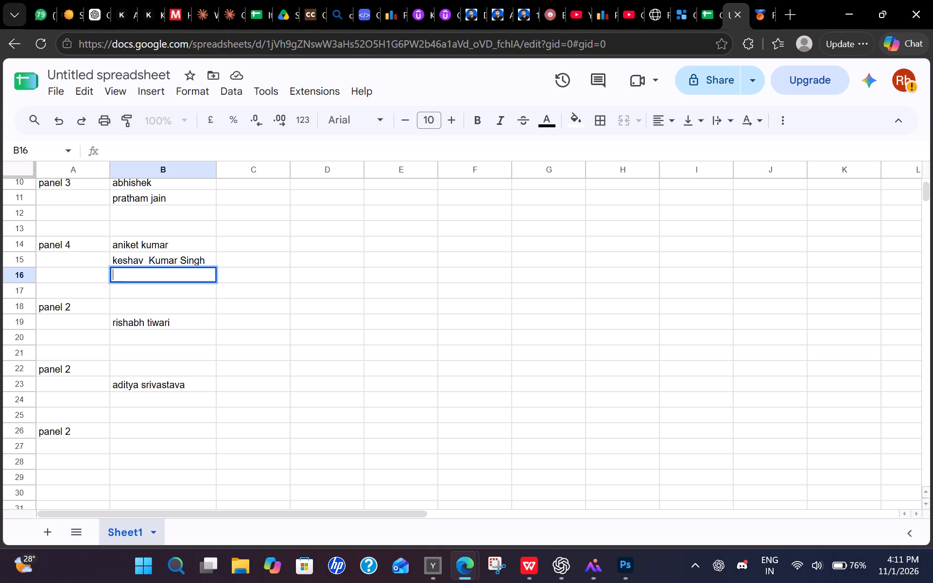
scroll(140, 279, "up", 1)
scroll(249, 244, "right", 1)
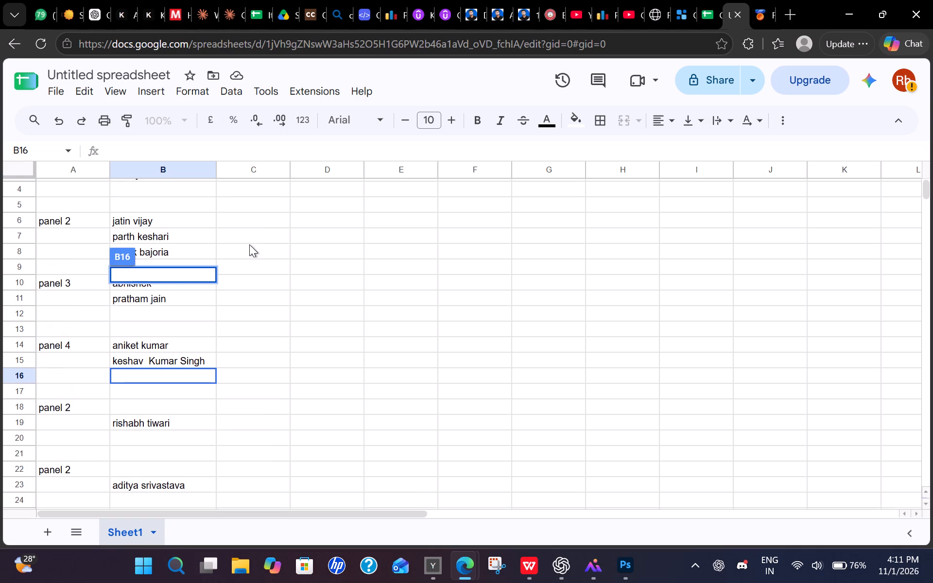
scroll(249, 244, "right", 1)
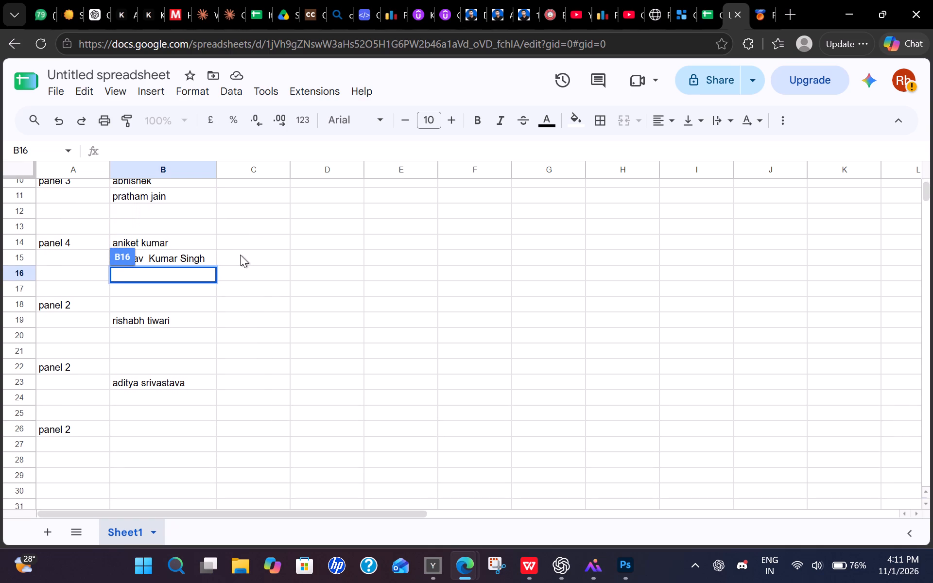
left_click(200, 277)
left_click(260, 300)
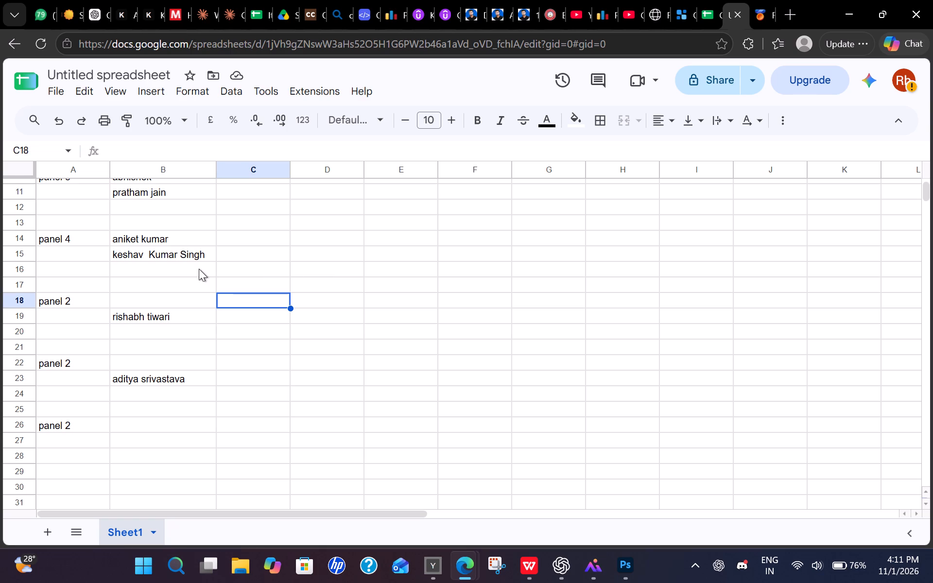
Clear the third panel 2 member's name from cell B8.
scroll(199, 269, "up", 1)
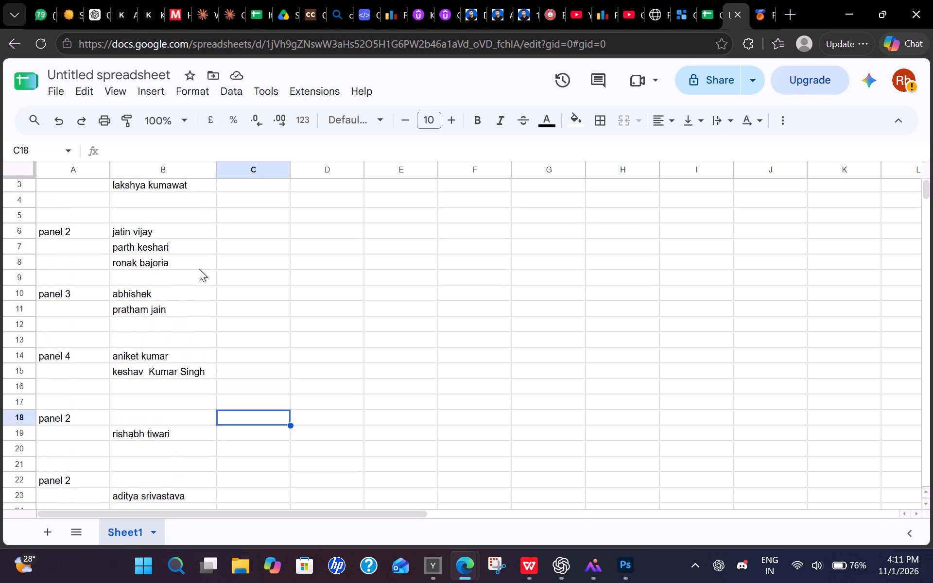
scroll(199, 269, "up", 1)
left_click(190, 277)
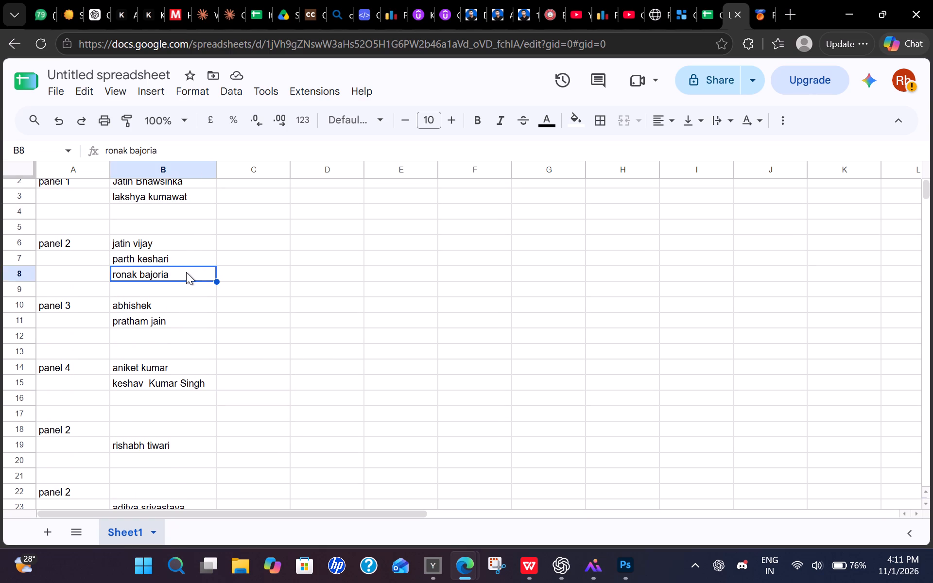
key("BackSpace")
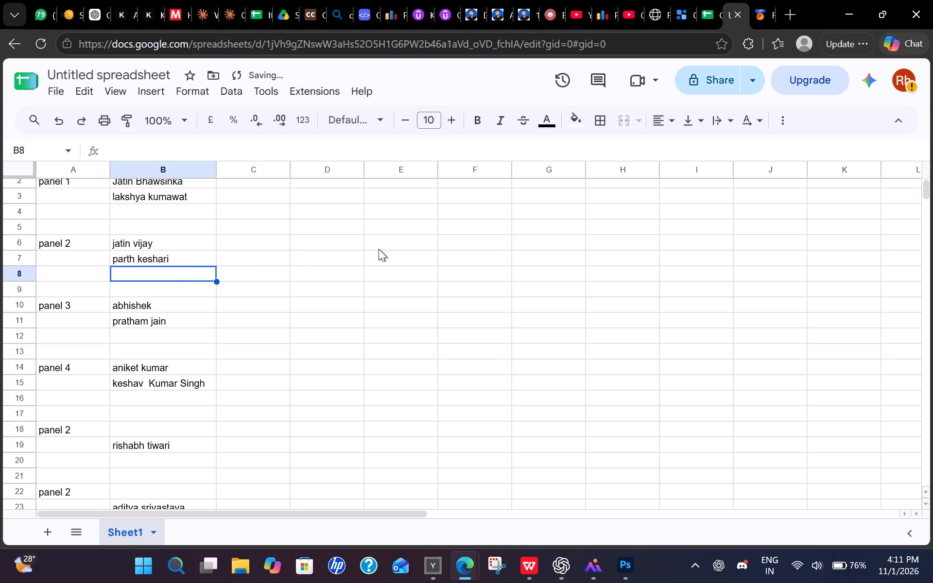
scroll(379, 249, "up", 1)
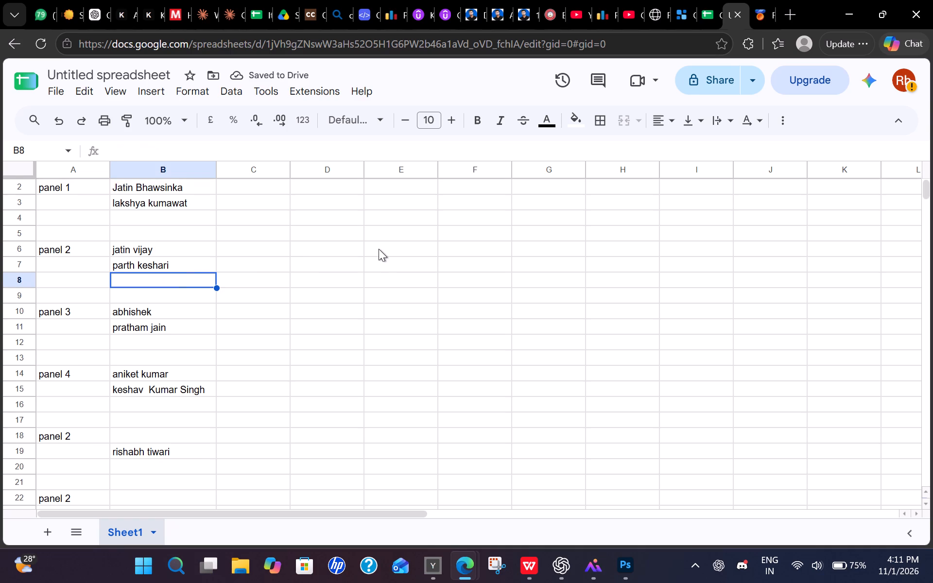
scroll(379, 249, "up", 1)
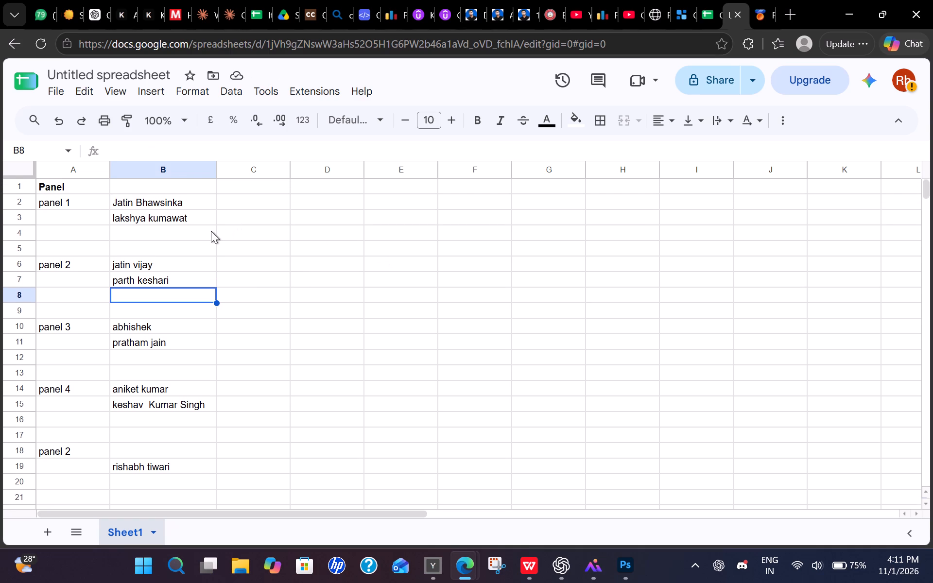
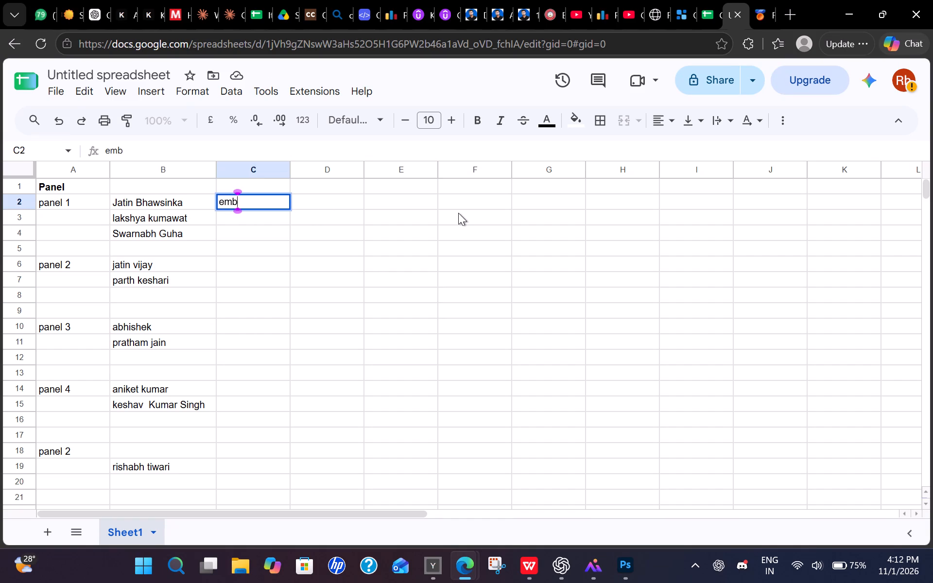
Complete the entry in cell C2 as "embedded", the domain of the first panel 1 member.
type("edded")
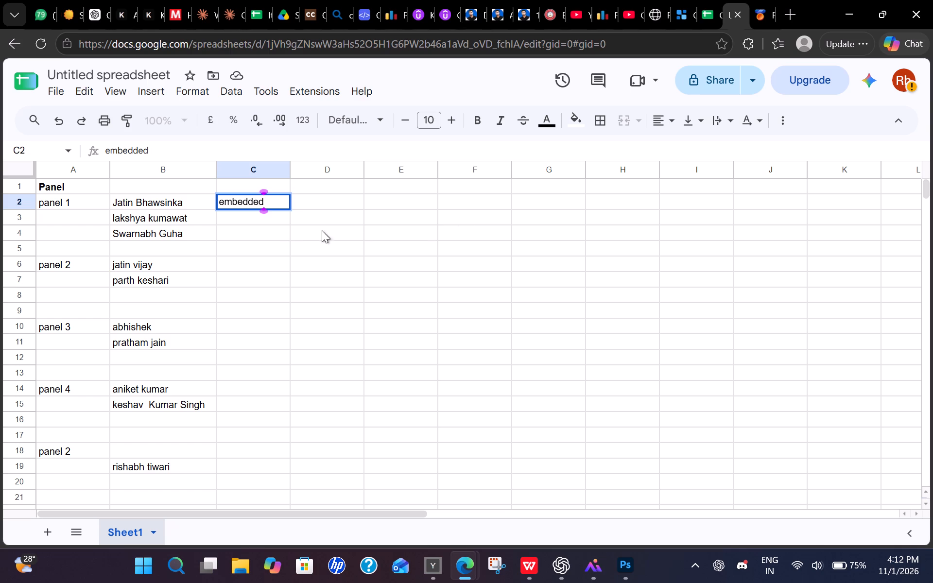
left_click(259, 220)
Add the column heading "domain" in cell C1 and make it bold.
left_click(252, 191)
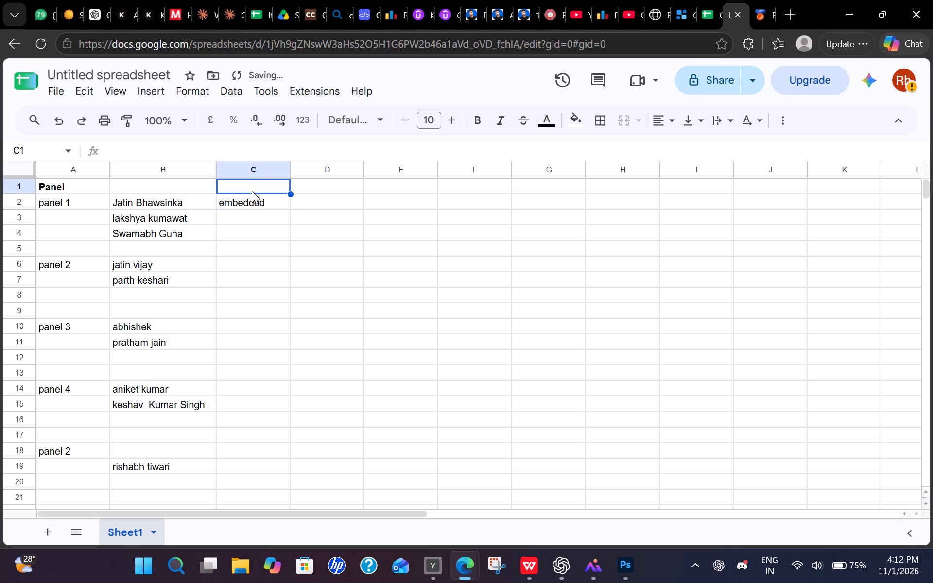
type("domain")
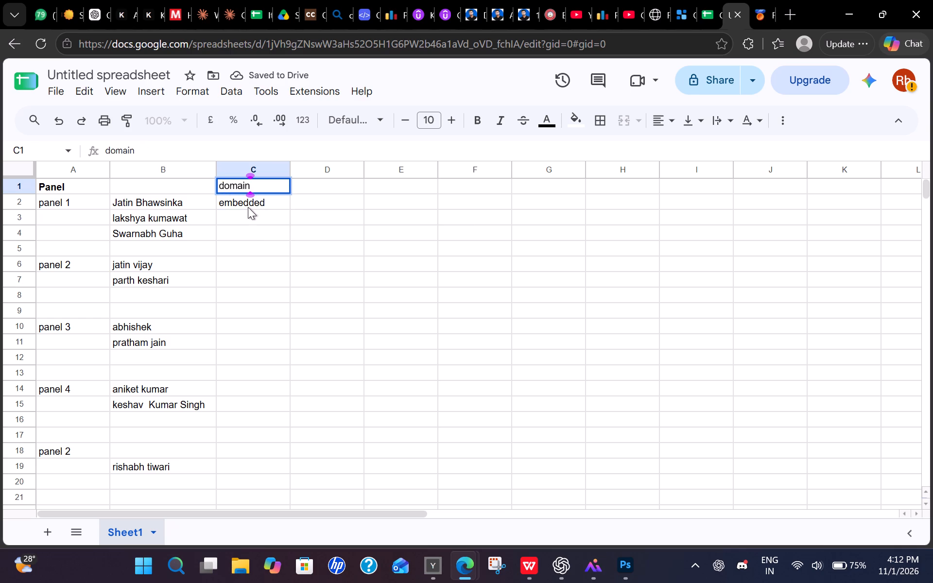
left_click(249, 212)
left_click(248, 189)
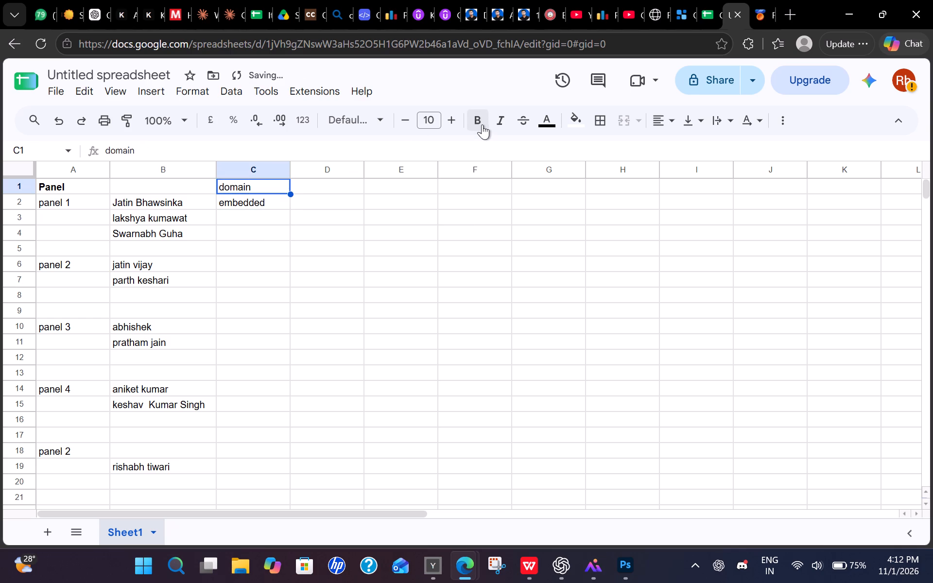
left_click(481, 124)
left_click(353, 229)
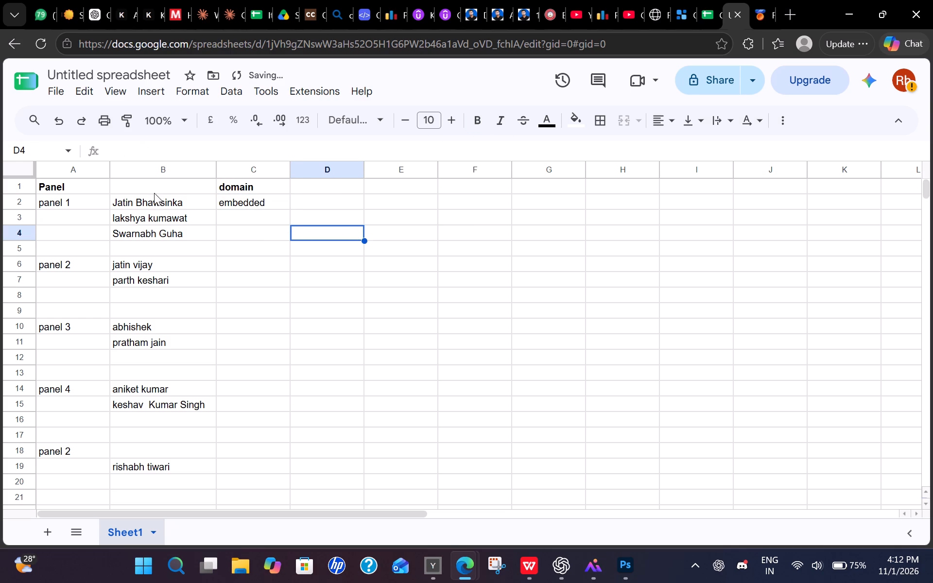
Add the column heading "names" in cell B1 above the members and make it bold.
left_click(154, 187)
type("names")
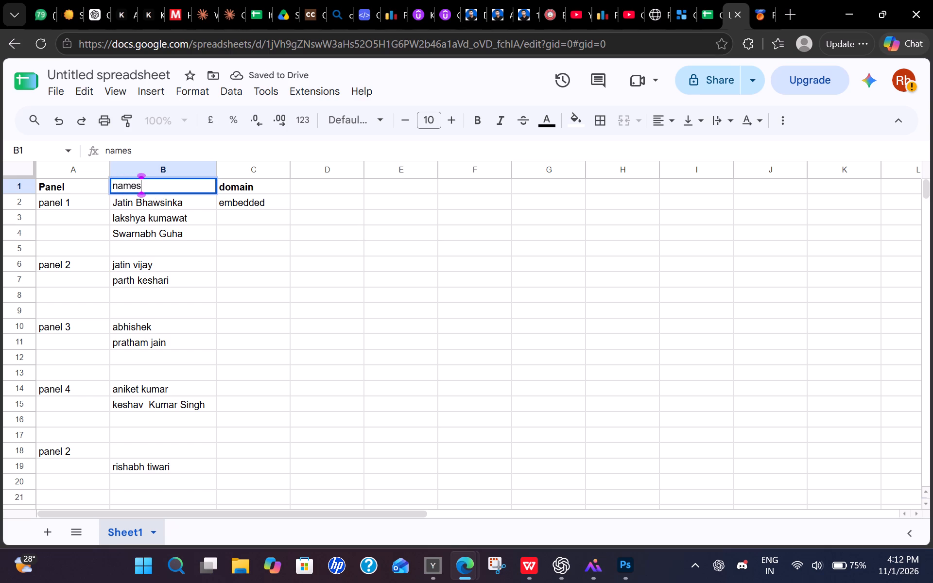
left_click(406, 285)
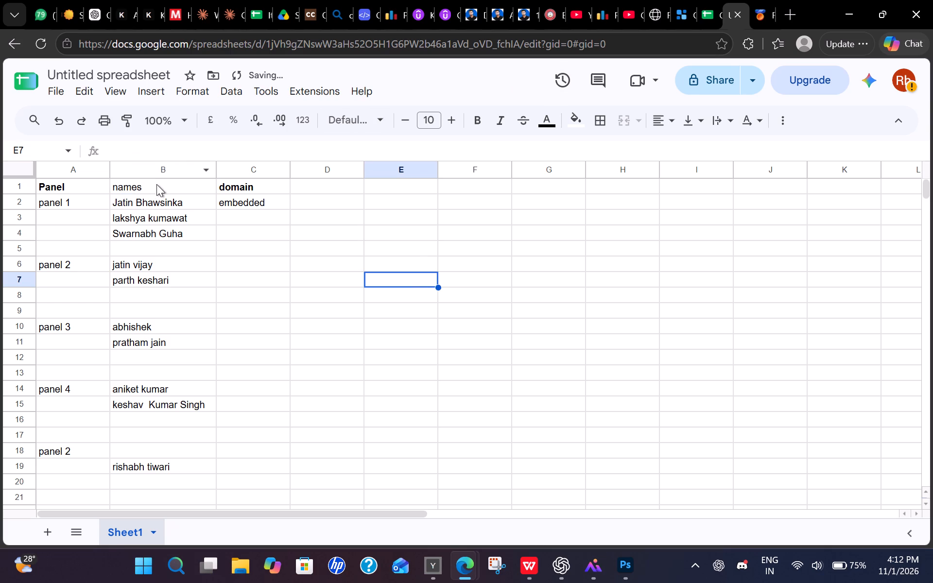
left_click(156, 184)
left_click(479, 120)
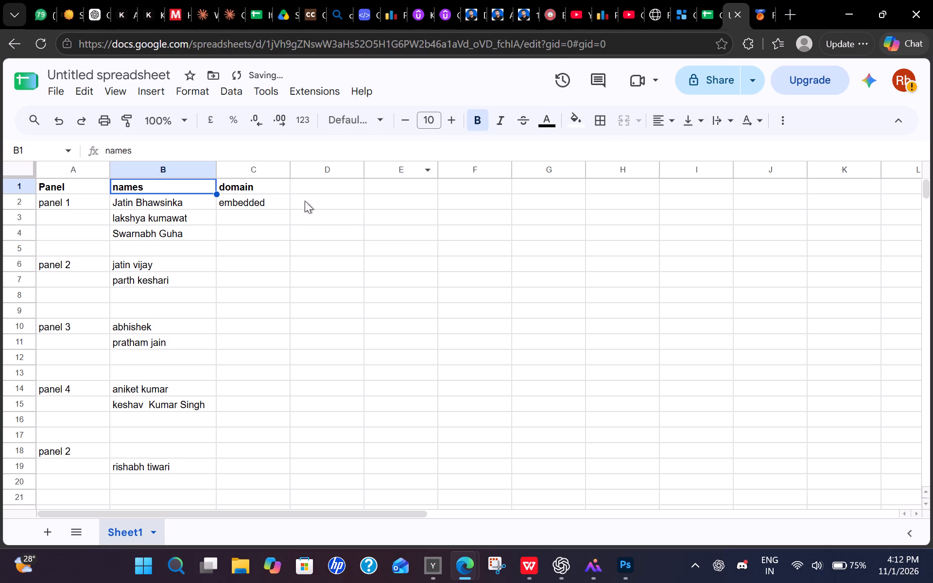
left_click(257, 214)
left_click(267, 207)
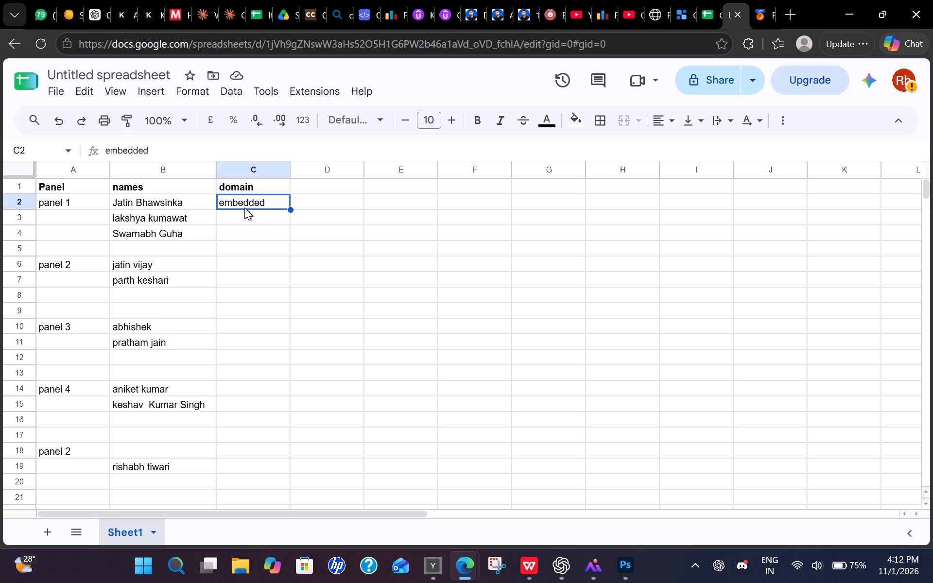
Replace the heading in cell B1 with "panelist".
left_click(183, 192)
type("pan")
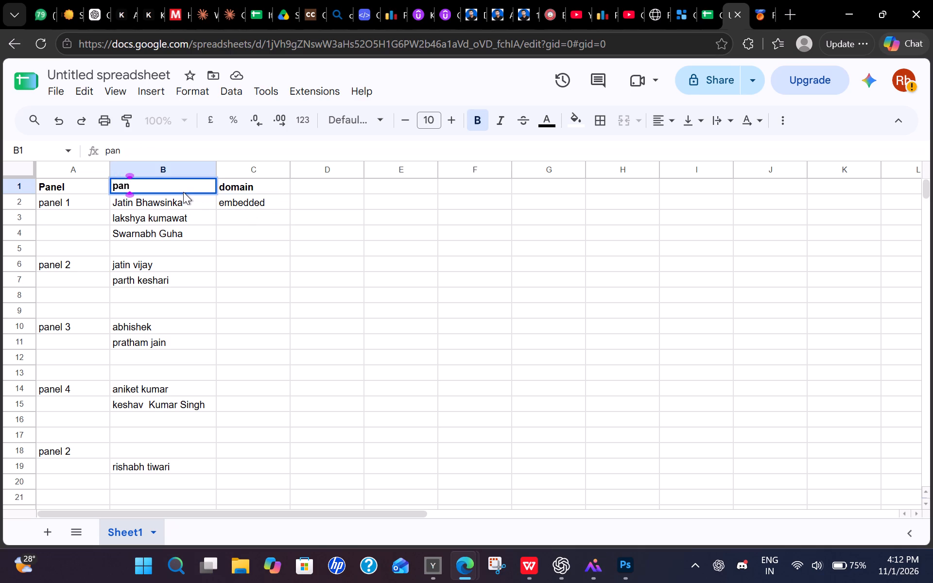
key("l")
key("BackSpace")
key("e")
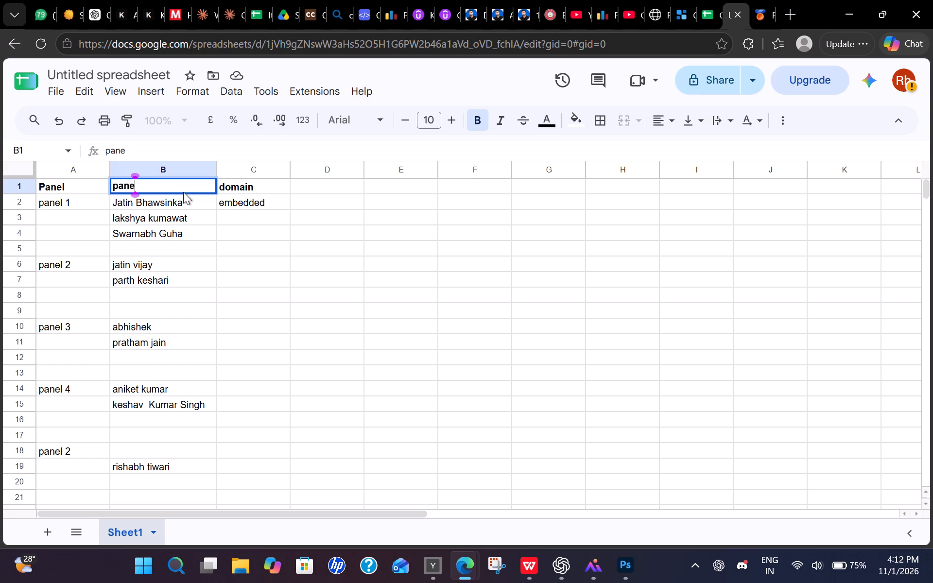
key("k")
key("BackSpace")
type("l")
key("space")
key("BackSpace")
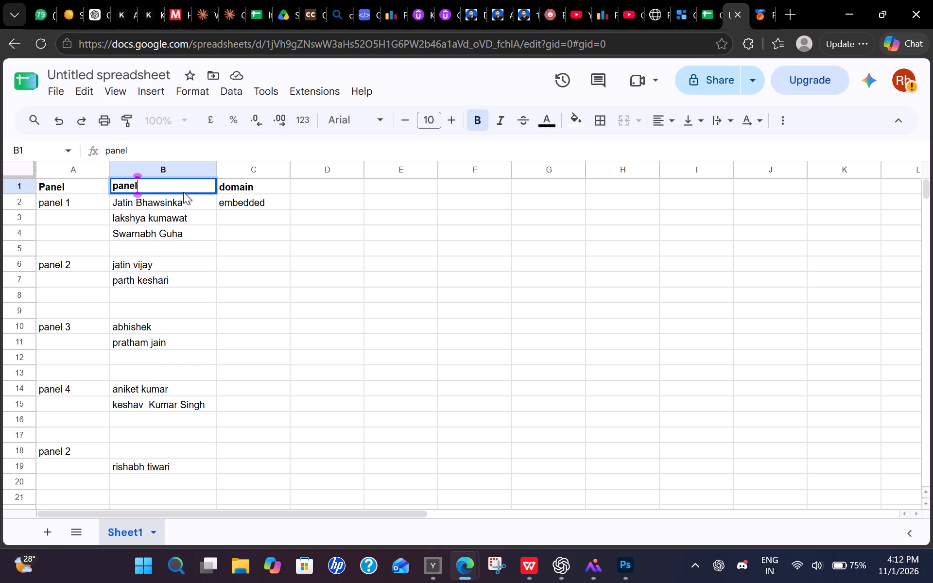
type("ist")
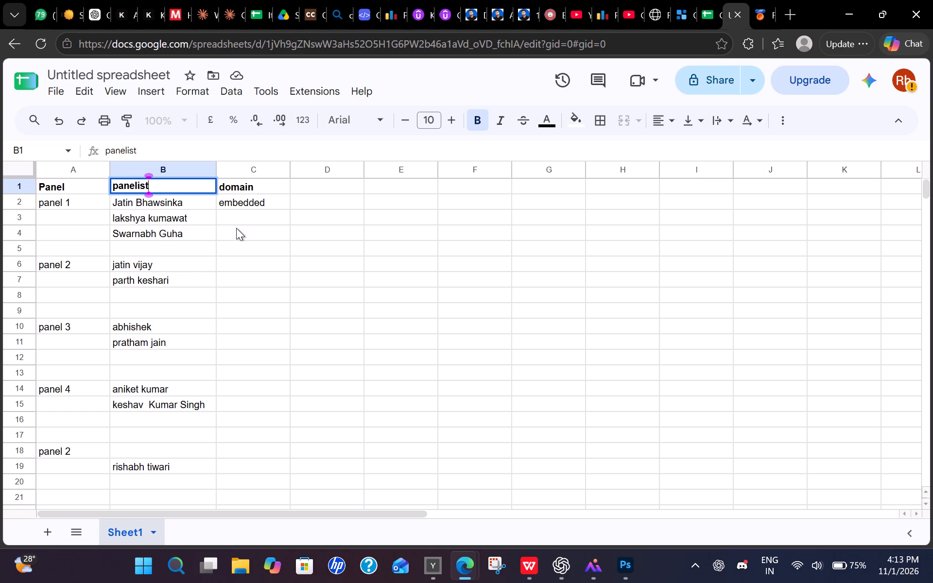
left_click(236, 228)
Capitalise the first letters of the headings in B1 and C1 so they read "Panelist" and "Domain".
double_click(121, 185)
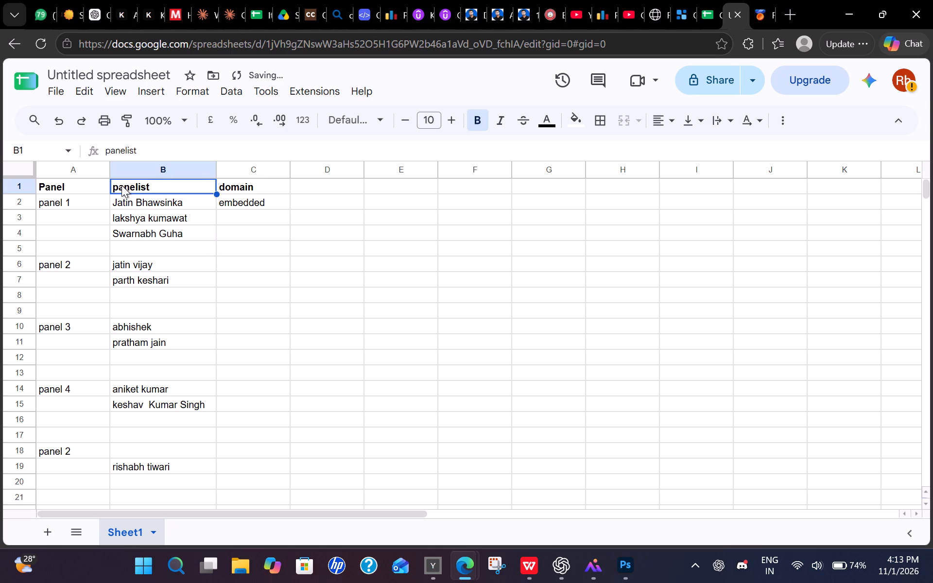
left_click(118, 182)
key("BackSpace")
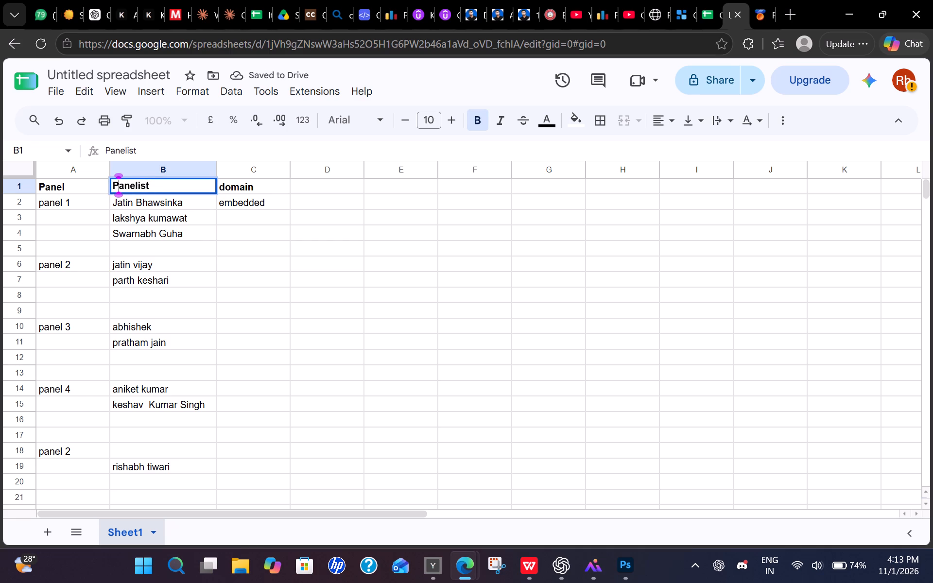
double_click(228, 186)
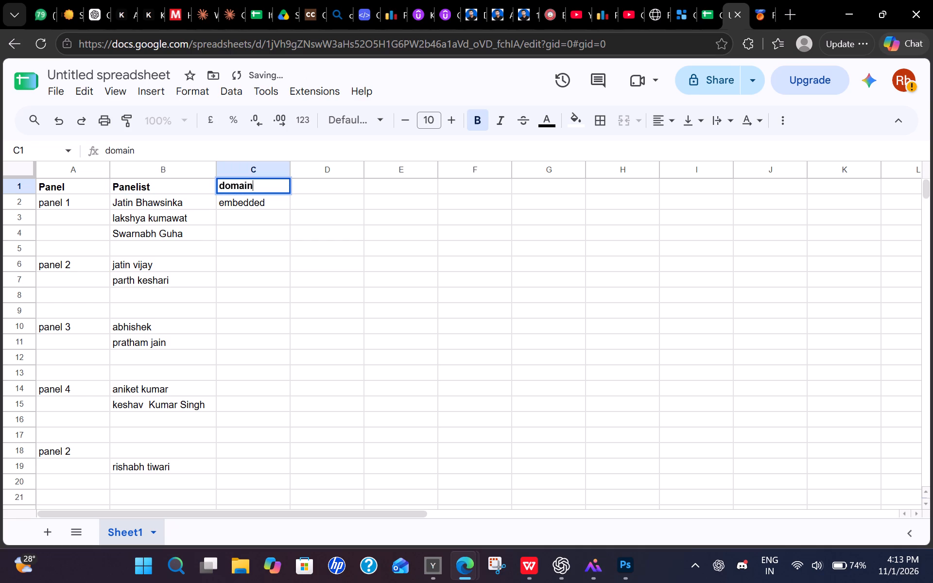
left_click(225, 186)
key("BackSpace")
key("d")
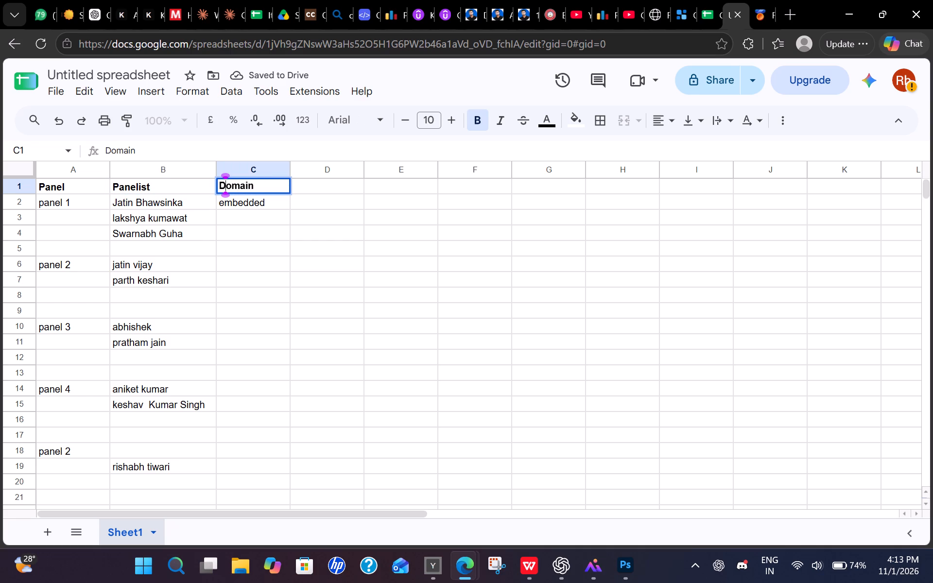
left_click(260, 244)
Enter the domains "mech" in C3 and "programming" in C4 for the second and third panel 1 members.
scroll(378, 229, "right", 1)
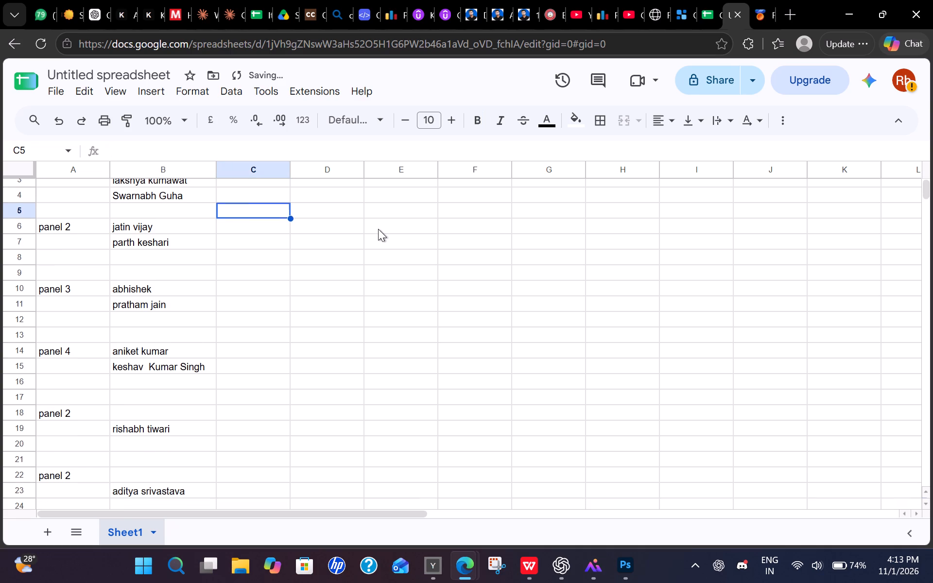
scroll(378, 229, "right", 1)
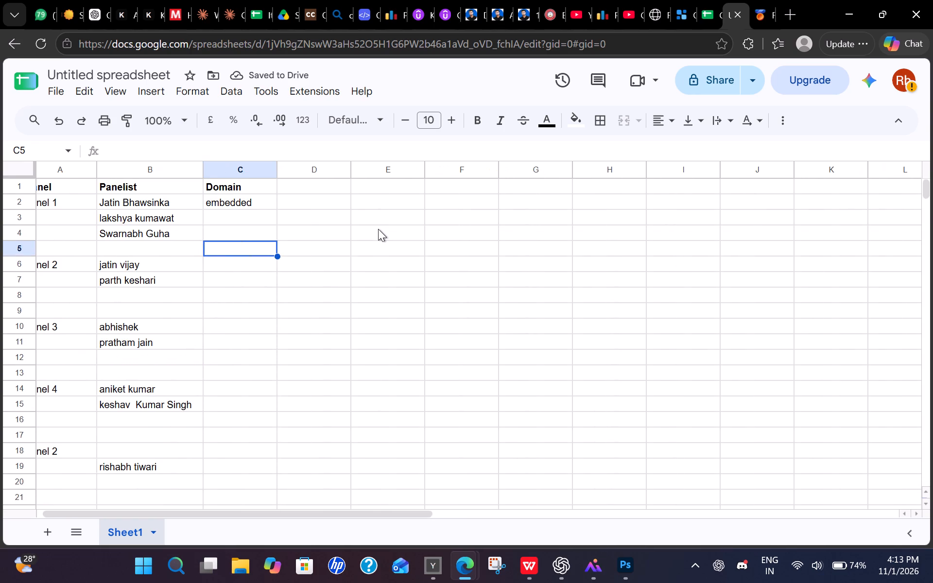
left_click(272, 213)
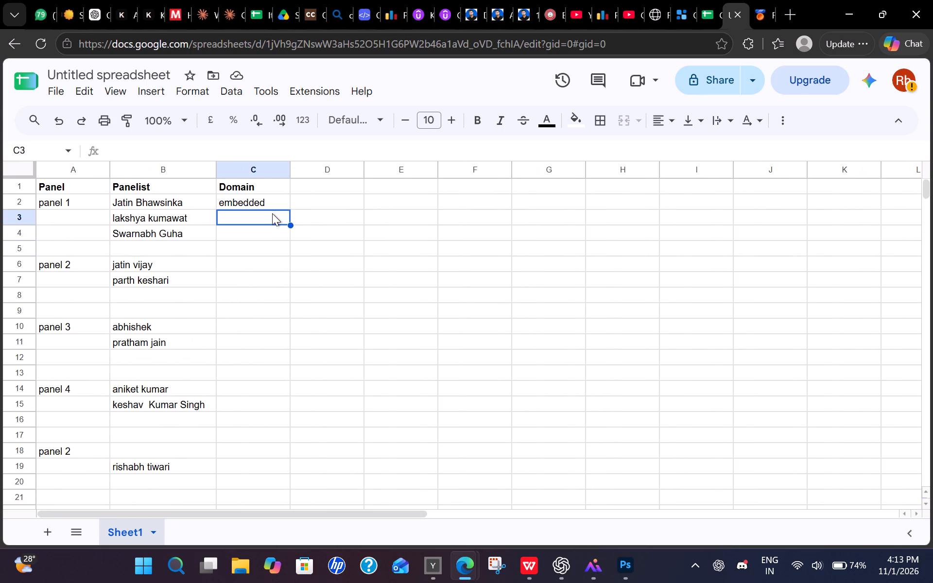
type("mech")
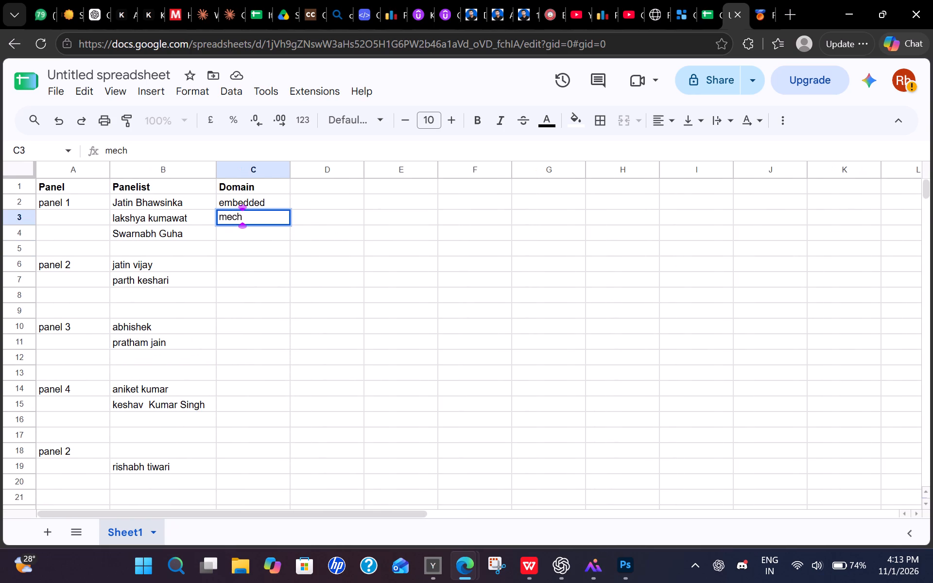
left_click(261, 231)
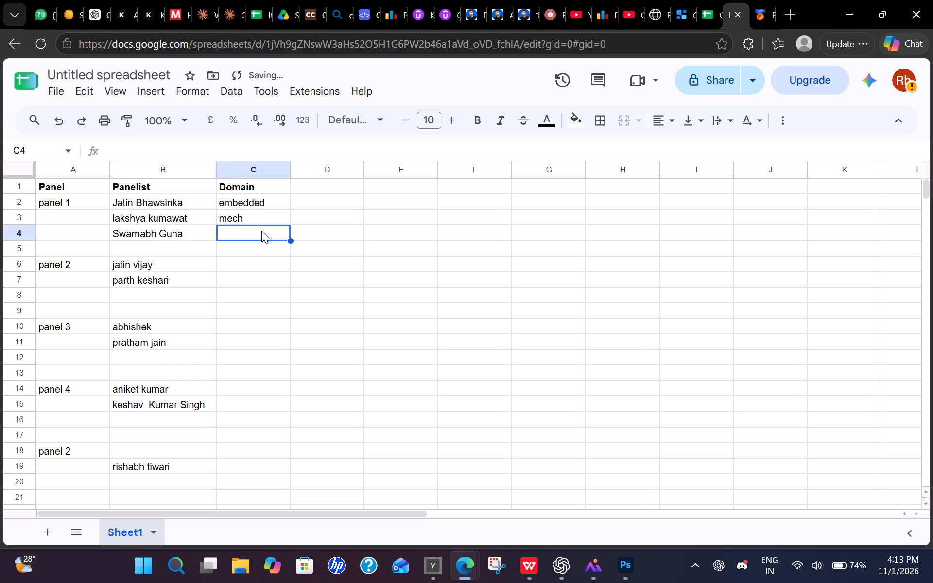
type("po")
key("BackSpace")
type("ro")
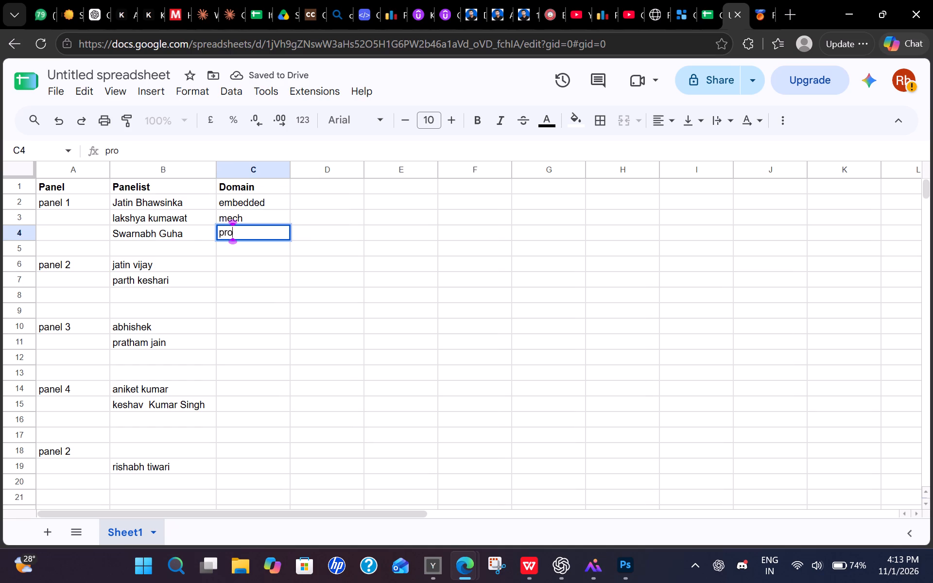
type("gramming")
key("space")
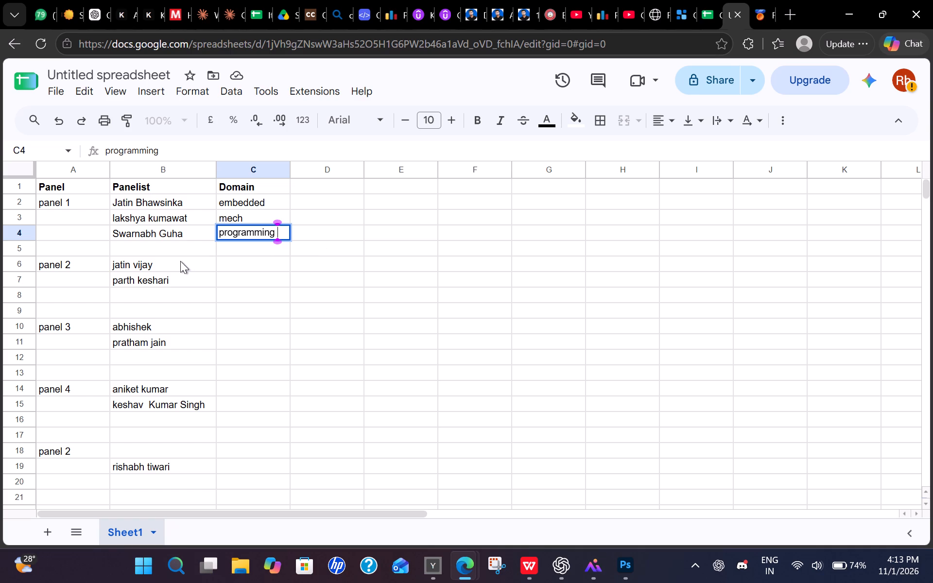
left_click(164, 291)
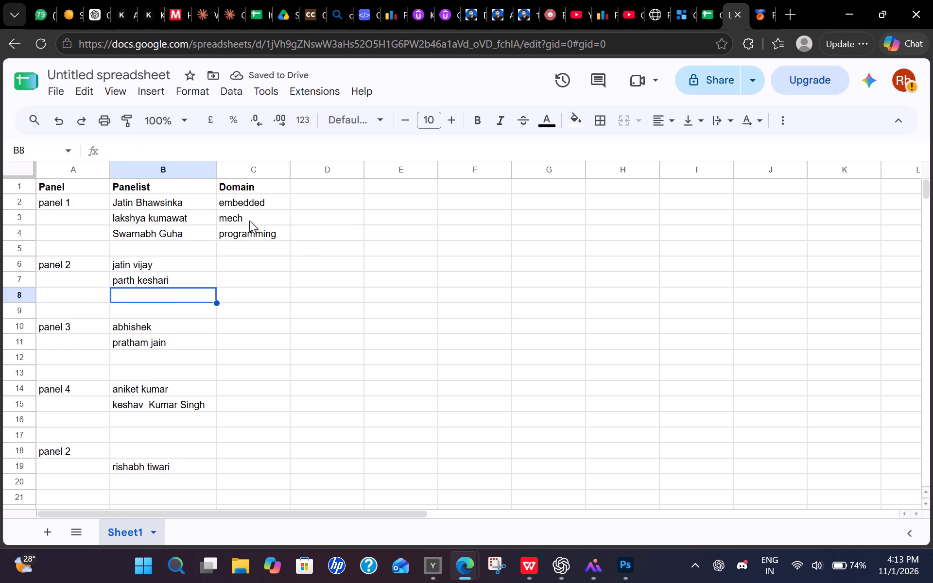
Move the "embedded" and "mech" entries from C2:C3 to C6:C7 beside the panel 2 members.
left_click_drag(252, 201, 260, 217)
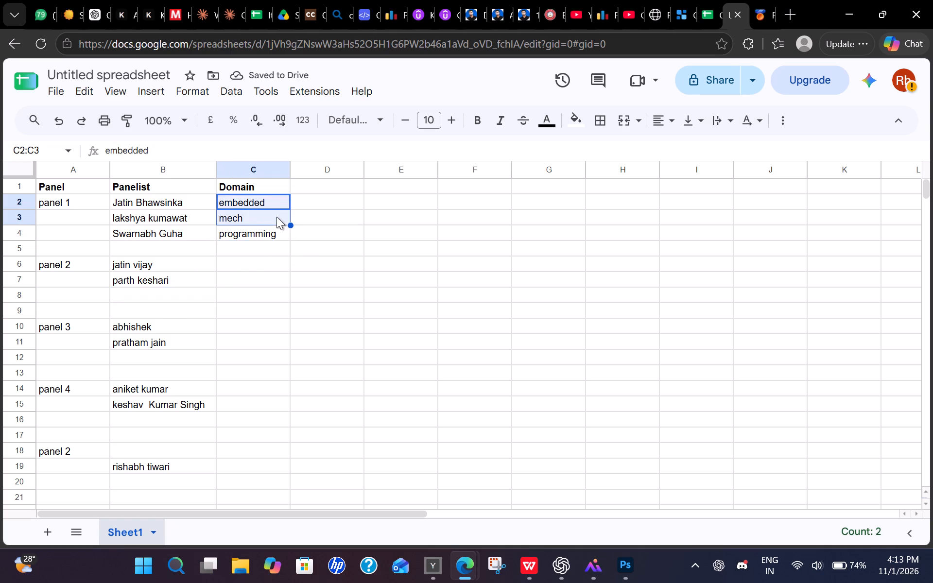
left_click_drag(275, 226, 267, 275)
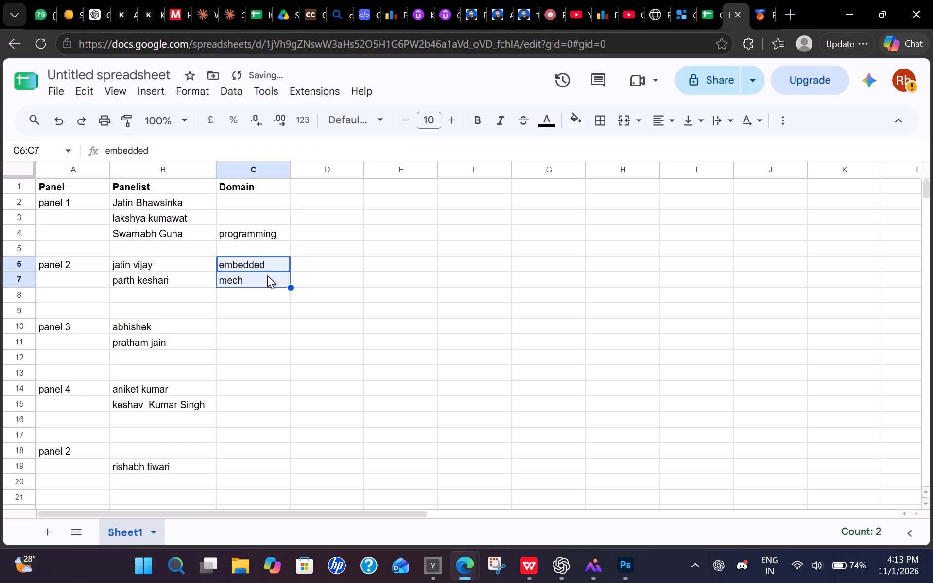
left_click(356, 277)
left_click(271, 282)
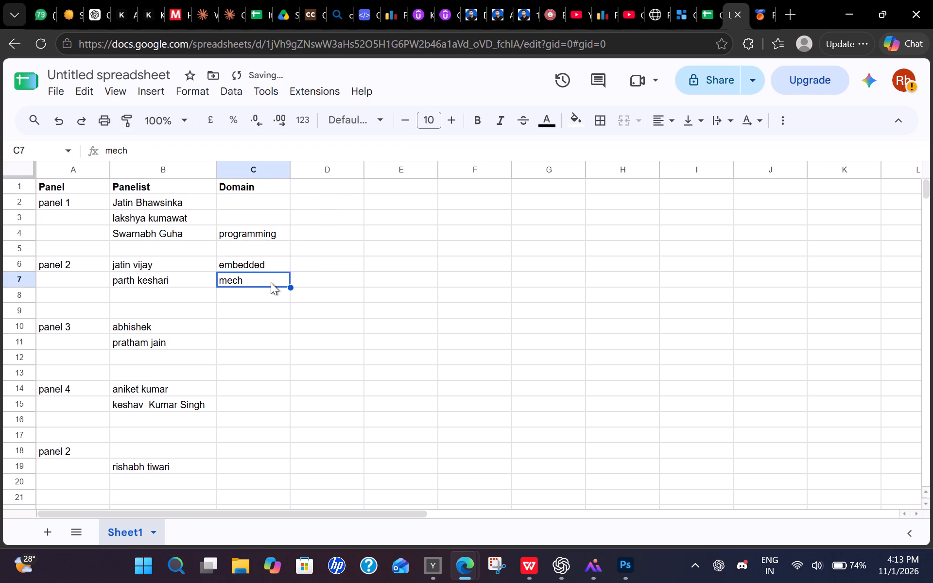
Copy the "embedded" and "mech" entries from C6:C7 back into C2:C3 beside the first two panel 1 members.
left_click_drag(226, 264, 253, 277)
key("ctrl+c")
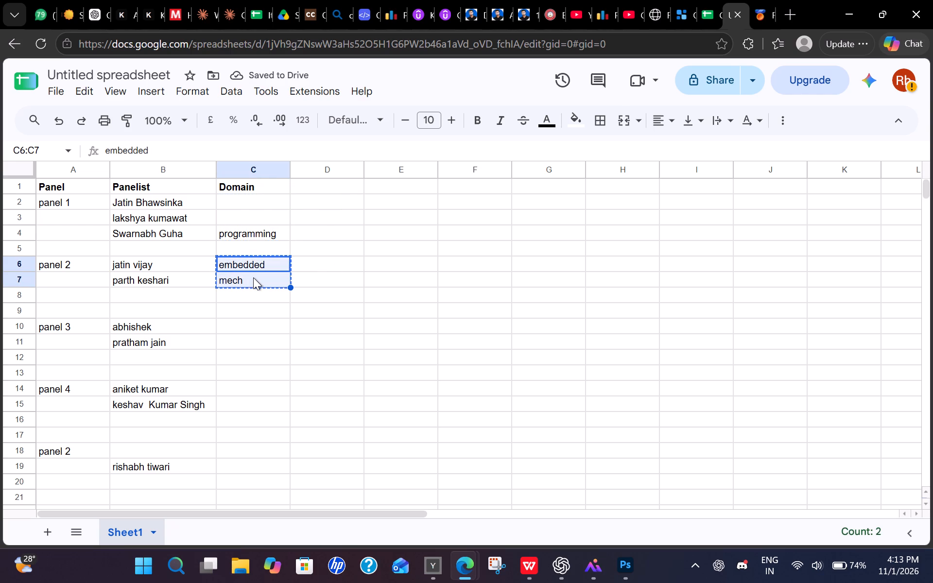
left_click(248, 198)
key("ctrl+v")
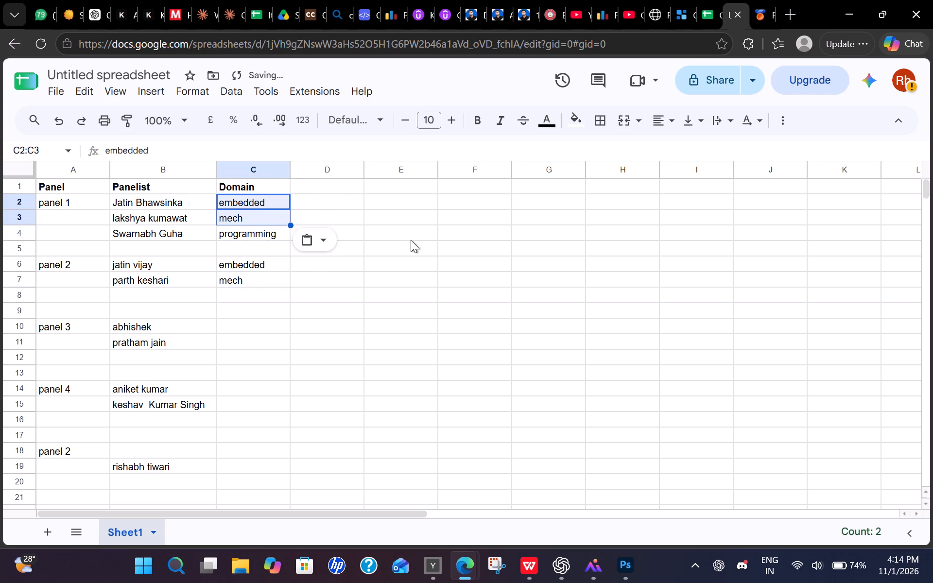
left_click(411, 240)
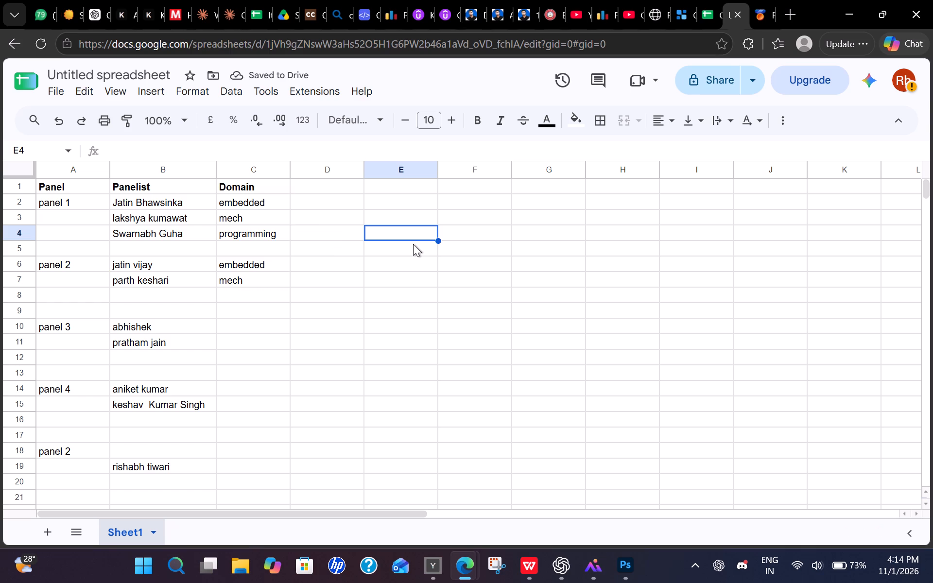
Paste the copied "embedded" and "mech" pair into C10:C11 for panel 3 and C14:C15 for panel 4.
left_click(242, 321)
key("ctrl+v")
left_click(387, 319)
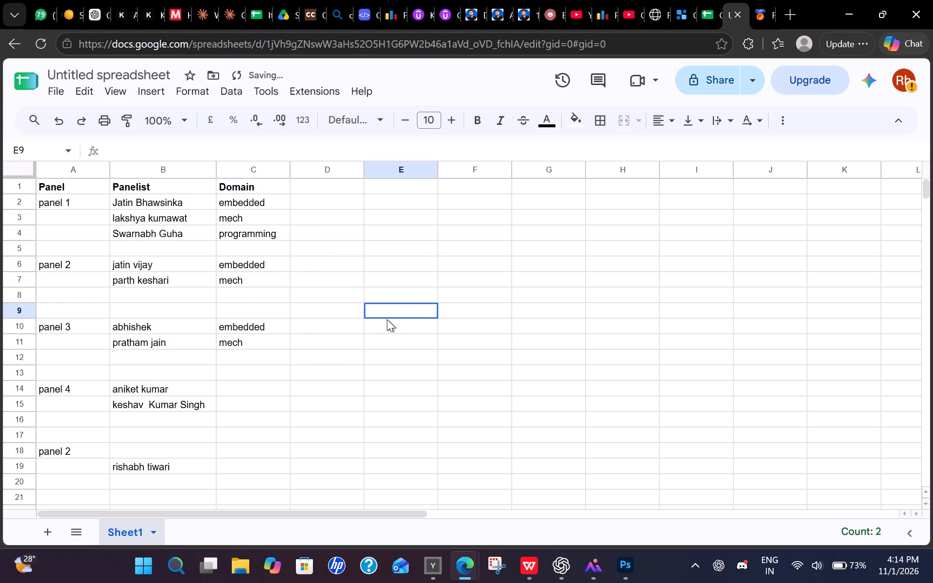
left_click(236, 390)
key("ctrl+v")
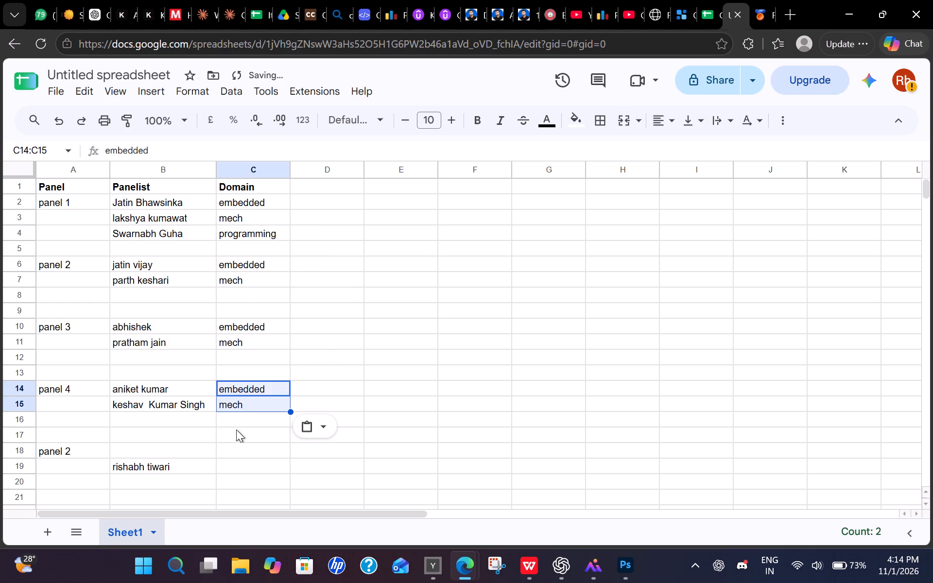
Paste the copied "embedded" and "mech" pair into C18:C19 for the panel block below panel 4.
scroll(230, 446, "down", 1)
left_click(226, 353)
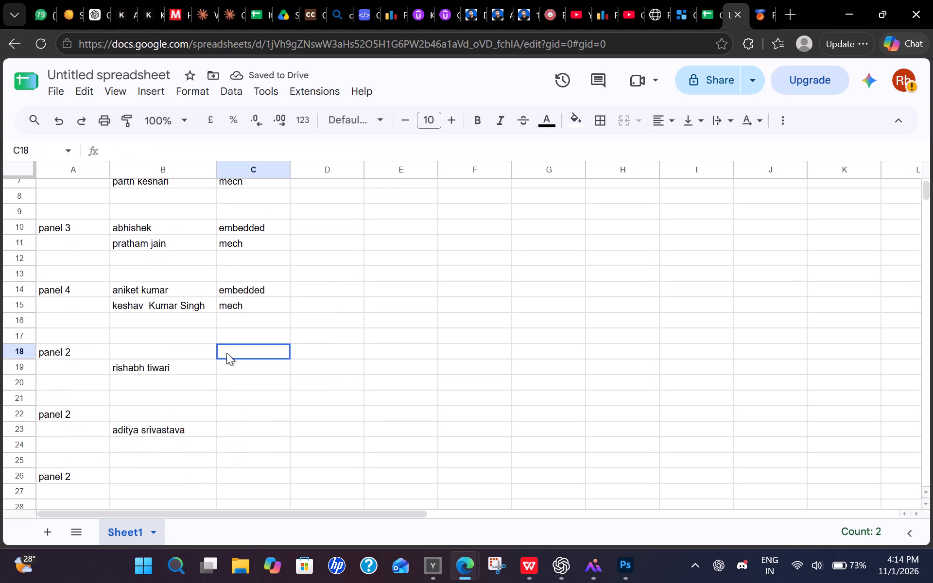
key("ctrl+v")
scroll(226, 353, "down", 1)
scroll(228, 370, "up", 1)
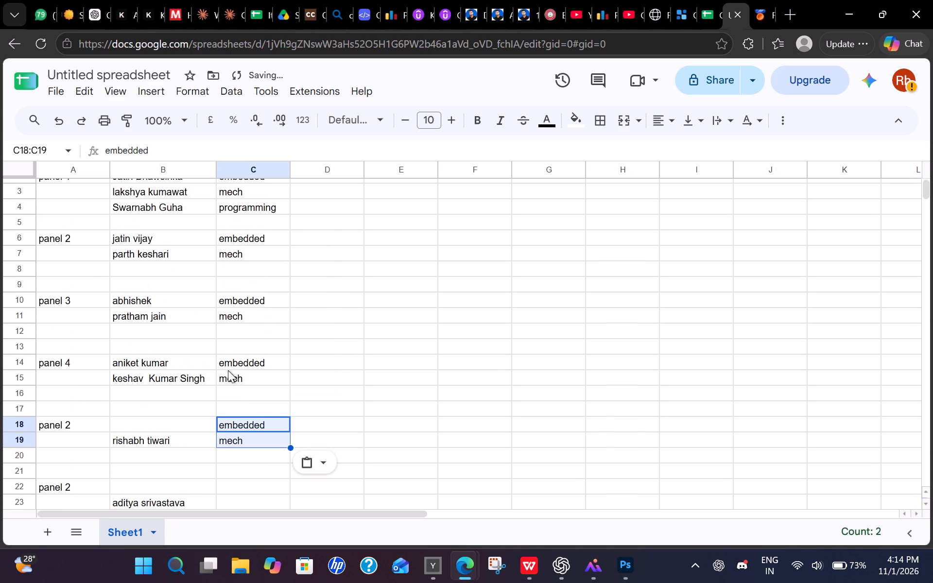
scroll(228, 370, "up", 1)
scroll(326, 293, "up", 1)
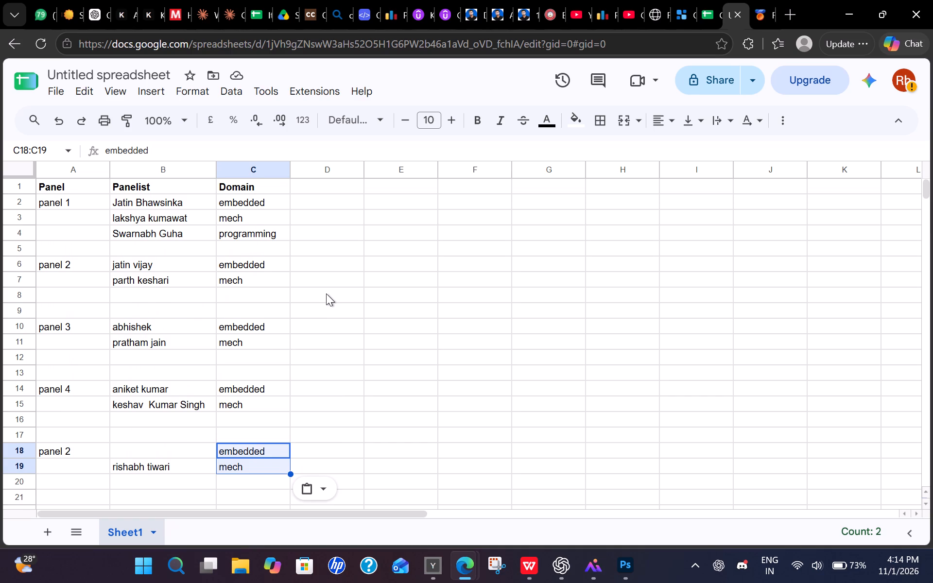
Enter the domain "management" in C8, below the "mech" entry of panel 2.
left_click(224, 297)
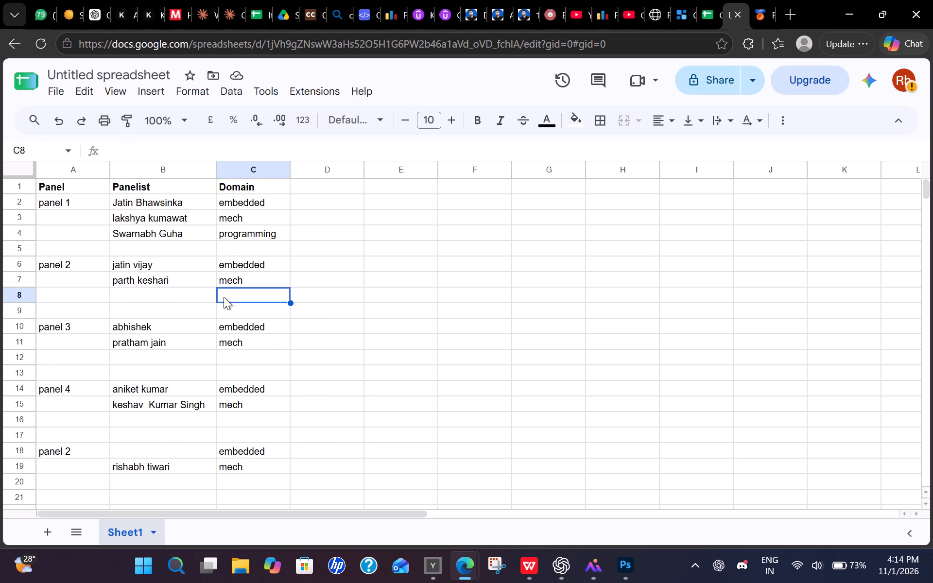
type("mqn")
key("BackSpace")
key("BackSpace")
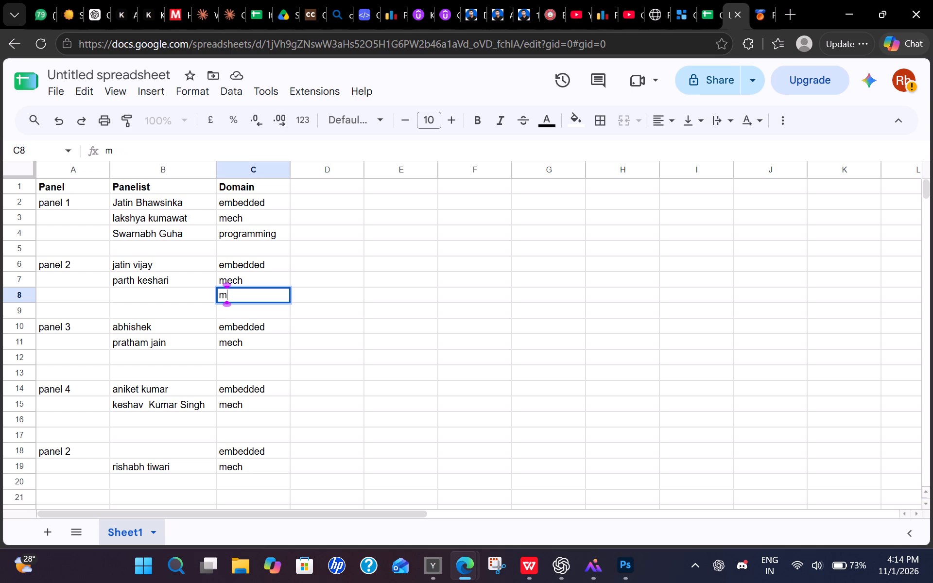
type("nq")
key("BackSpace")
key("BackSpace")
type("qn")
key("BackSpace")
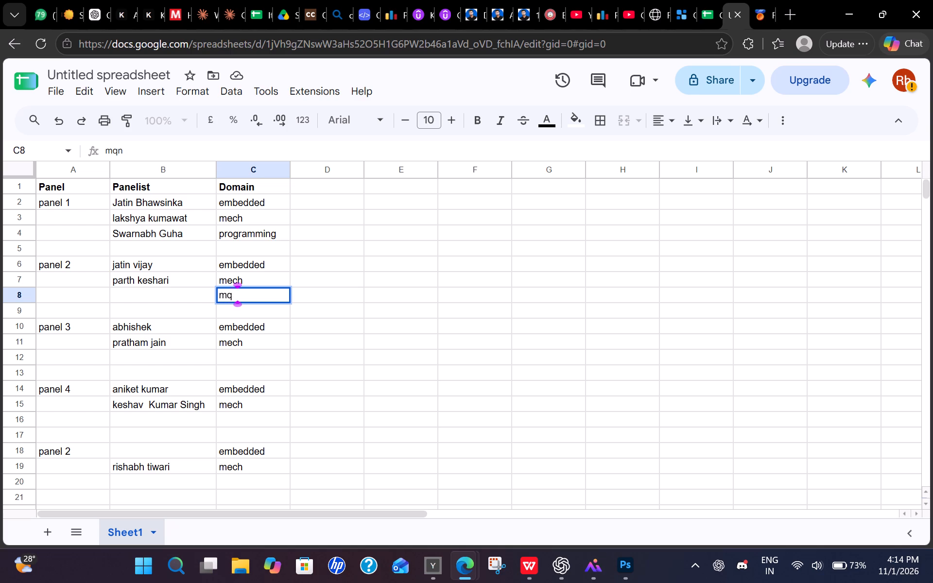
key("BackSpace")
type("anagement")
left_click(364, 297)
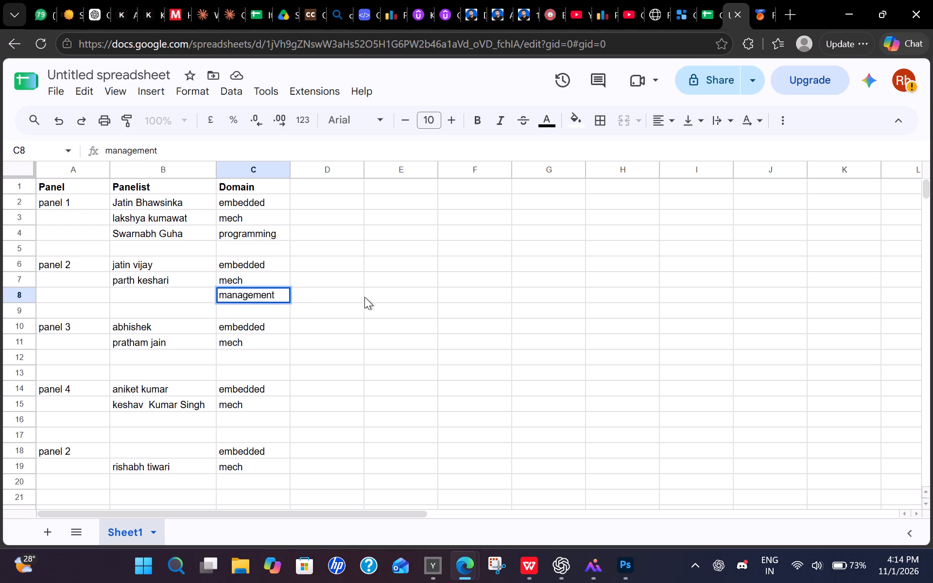
Copy "management" from C8 into C4, replacing the third domain of panel 1.
left_click(279, 299)
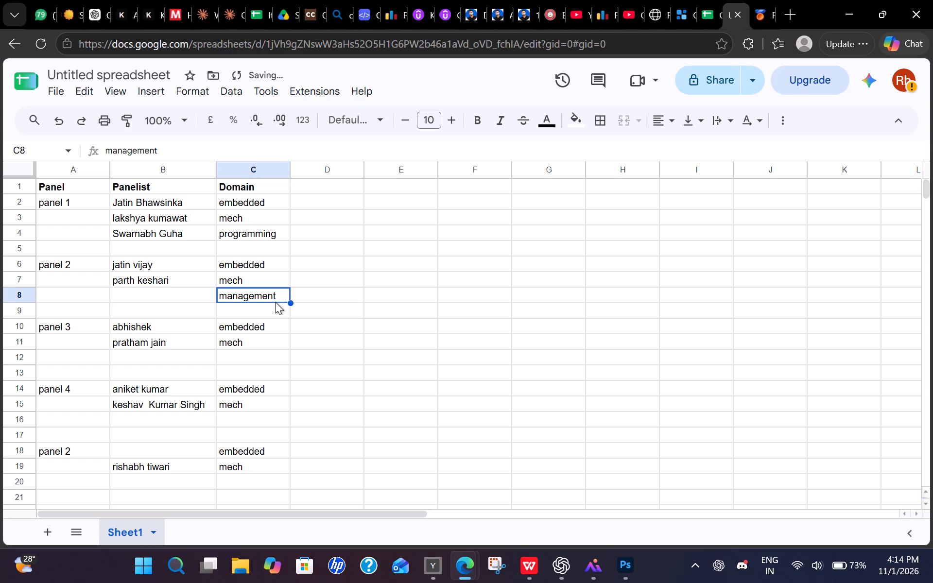
left_click(276, 303)
key("ctrl+c")
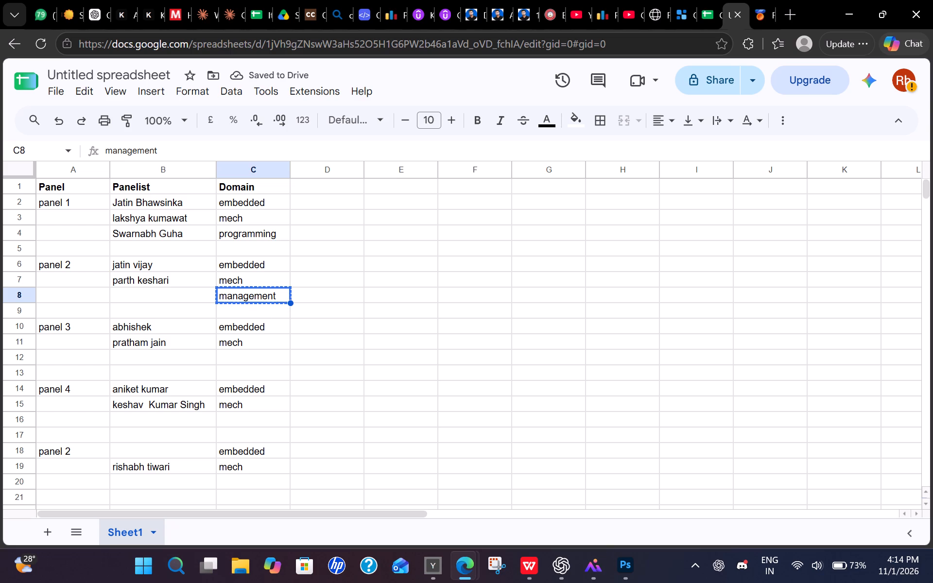
left_click(255, 227)
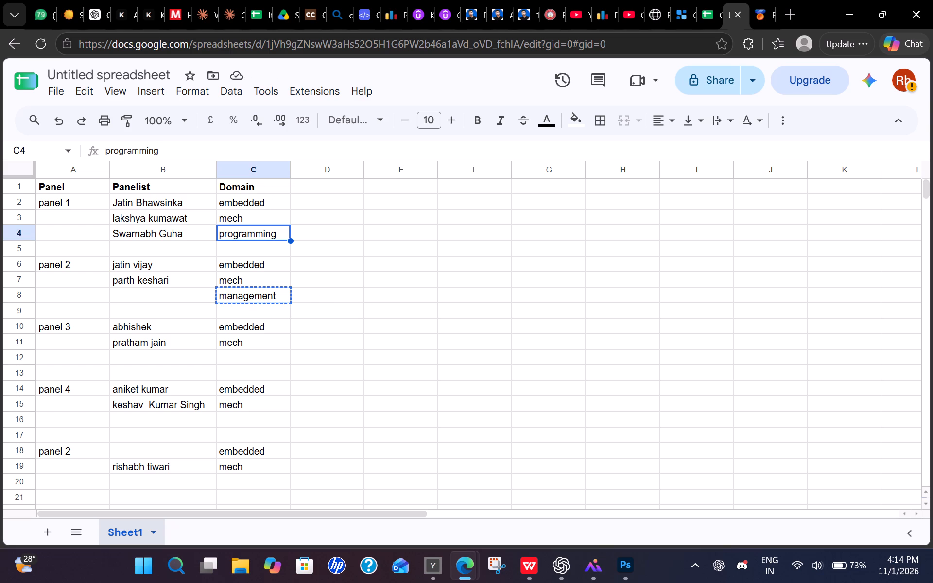
key("ctrl+v")
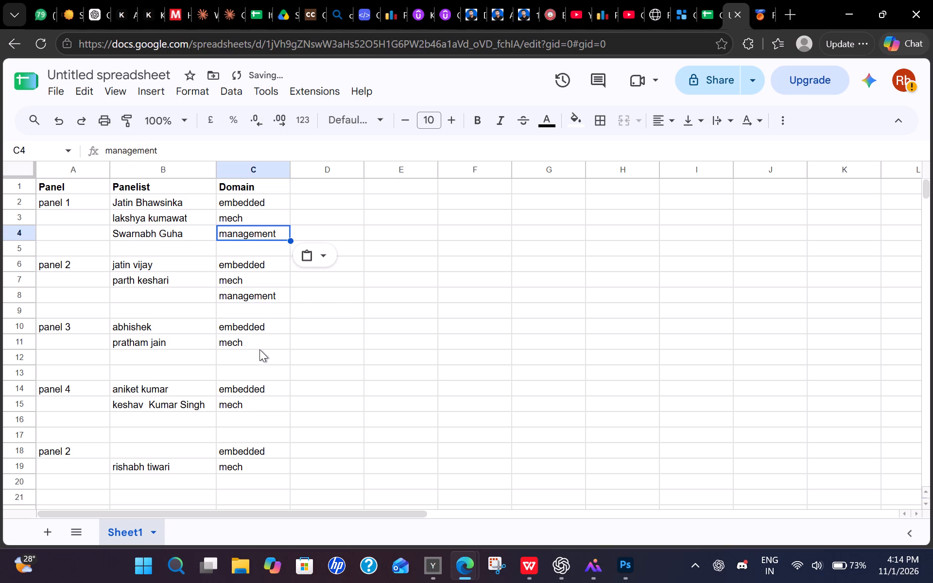
Paste the copied "management" domain into C12, C16, C20 and C24 as the third domain of the remaining panel blocks.
left_click(259, 349)
left_click(259, 358)
key("ctrl+v")
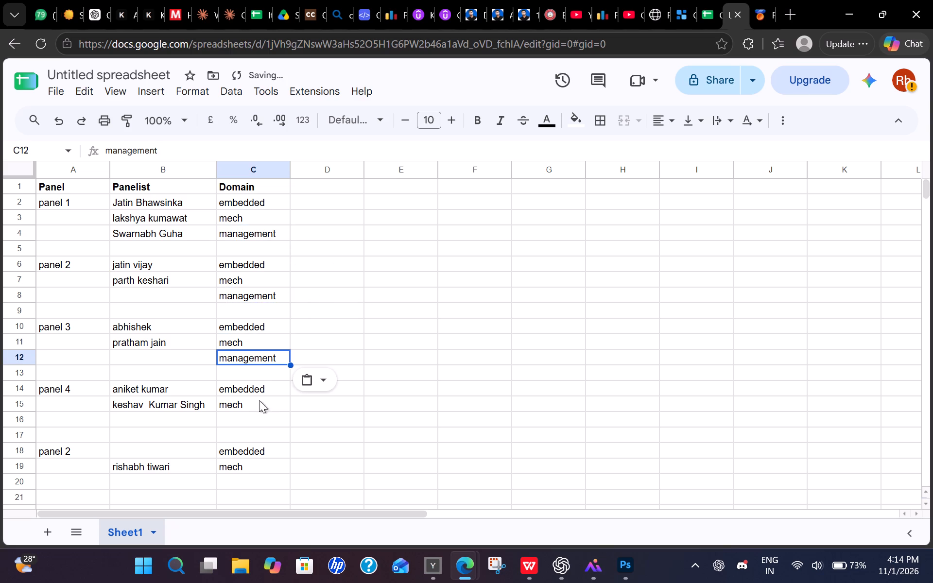
left_click(256, 419)
key("ctrl+v")
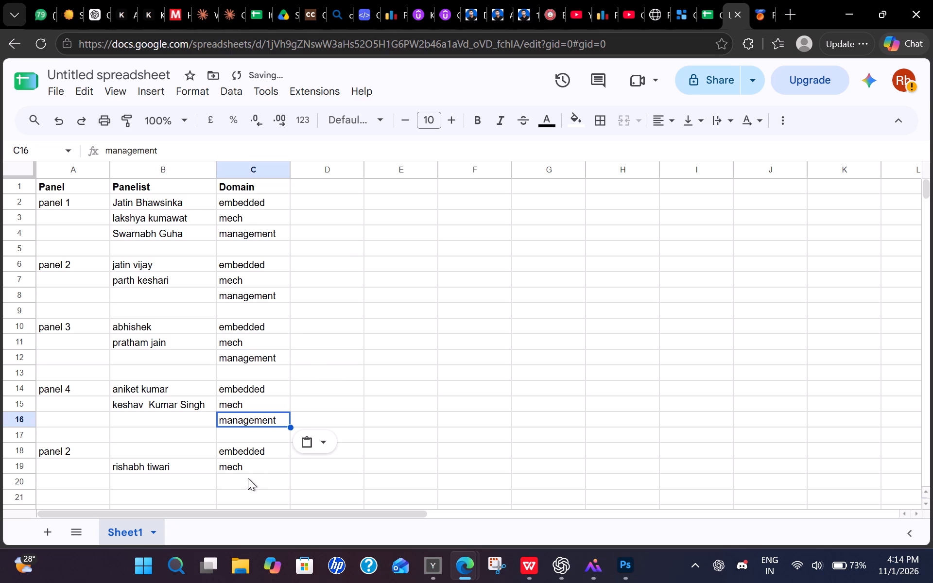
left_click(248, 478)
key("ctrl+v")
scroll(401, 363, "right", 1)
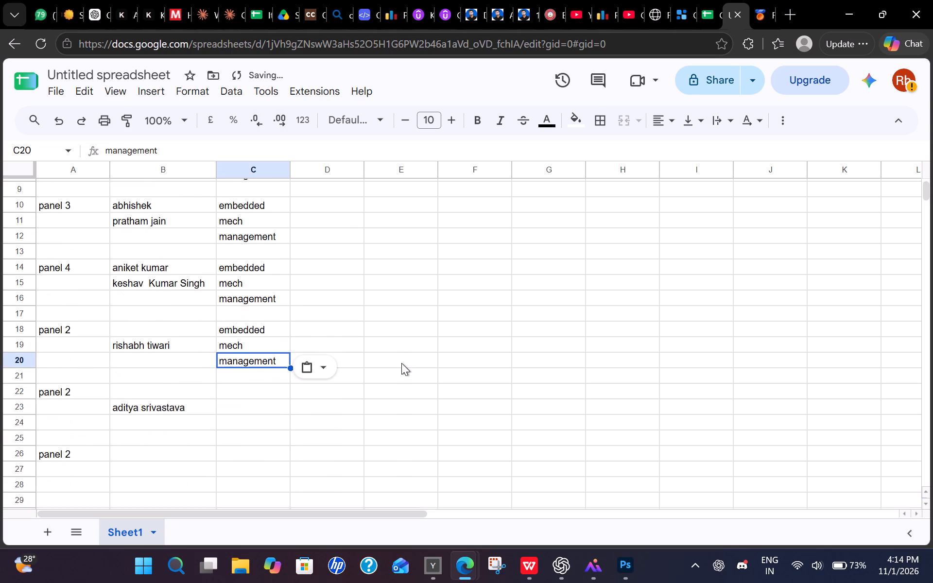
scroll(401, 363, "right", 1)
scroll(401, 363, "down", 1)
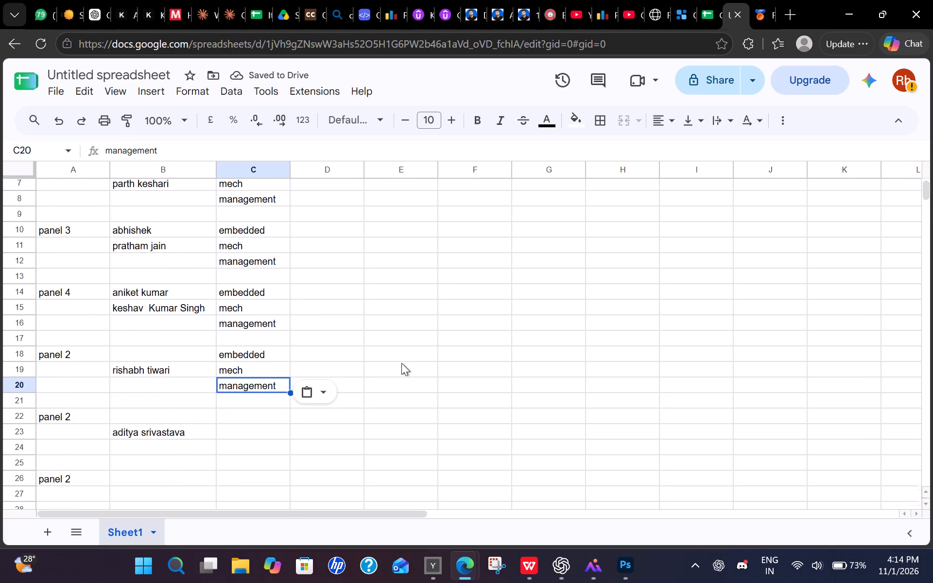
scroll(401, 363, "down", 1)
left_click(242, 303)
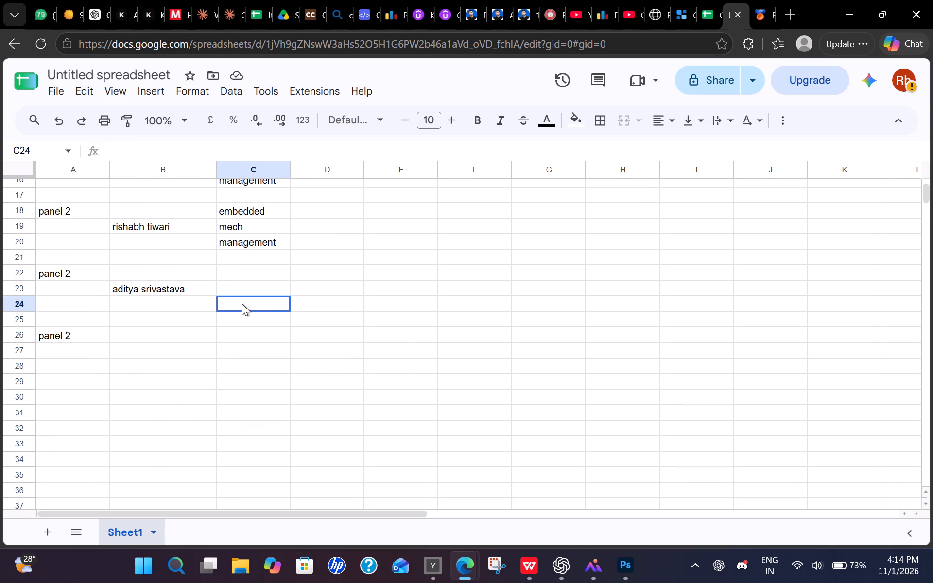
key("ctrl+v")
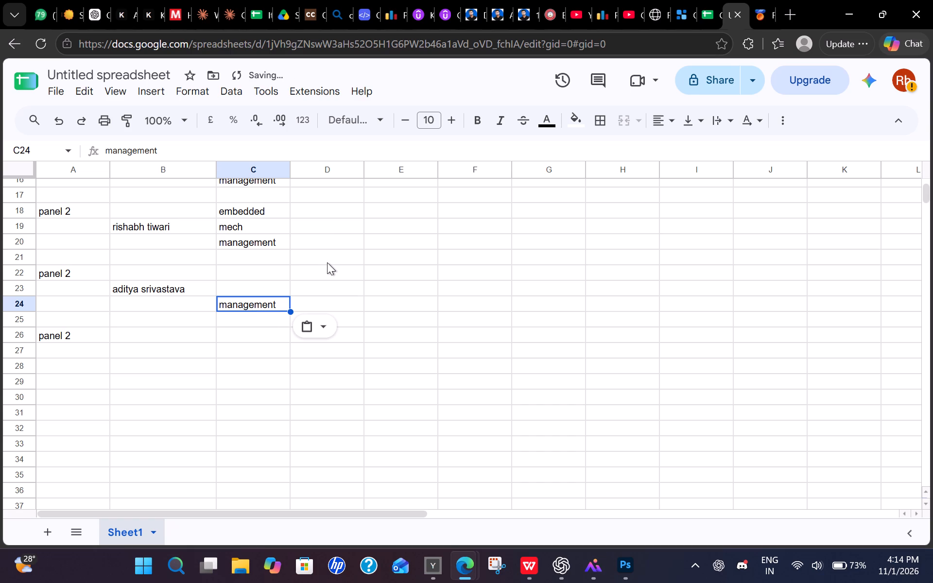
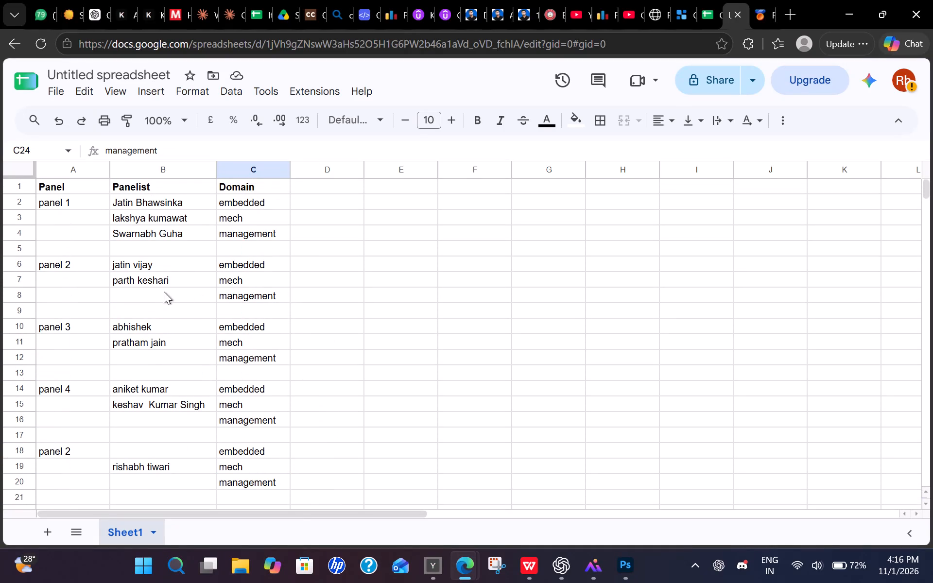
Enter the management panelist's full name in B8, below the mech panelist of panel 2.
left_click(161, 296)
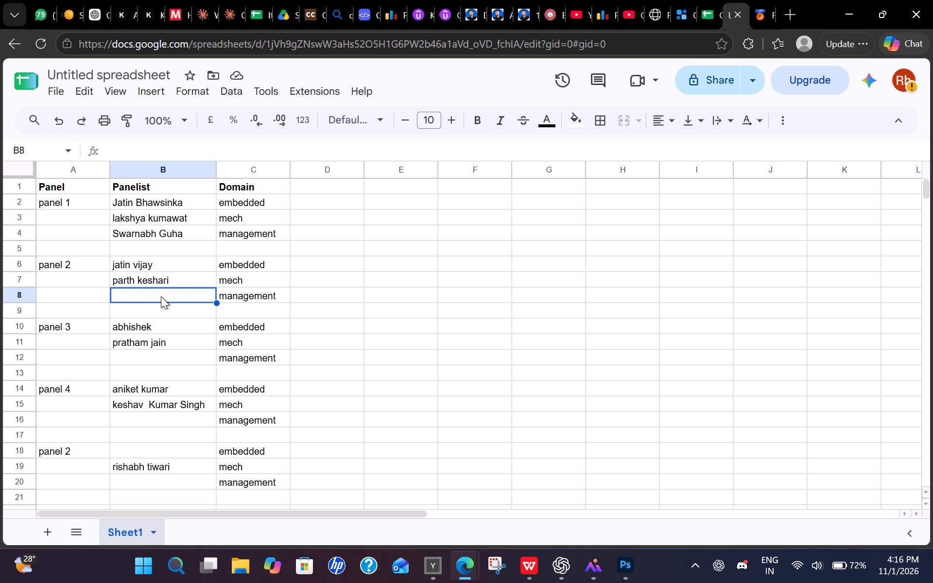
scroll(207, 290, "up", 1)
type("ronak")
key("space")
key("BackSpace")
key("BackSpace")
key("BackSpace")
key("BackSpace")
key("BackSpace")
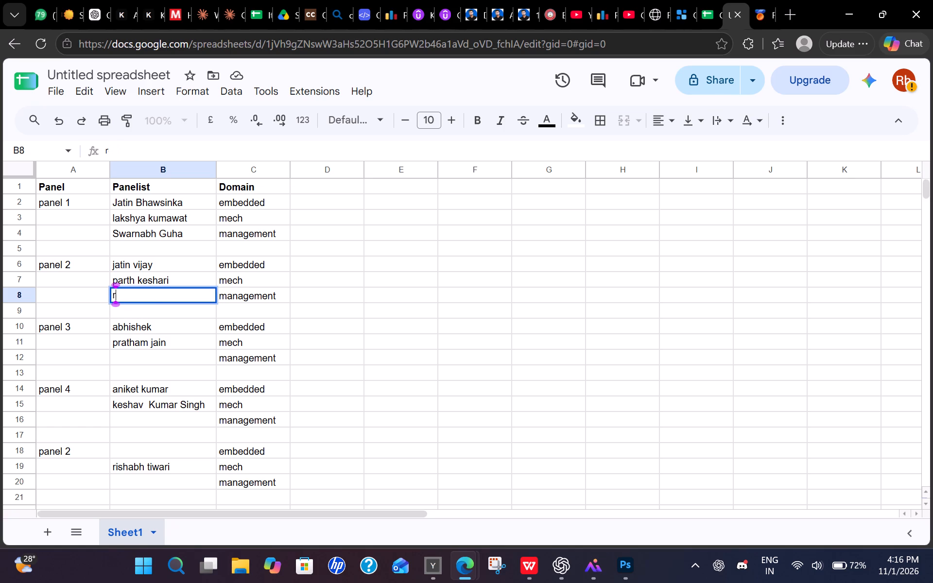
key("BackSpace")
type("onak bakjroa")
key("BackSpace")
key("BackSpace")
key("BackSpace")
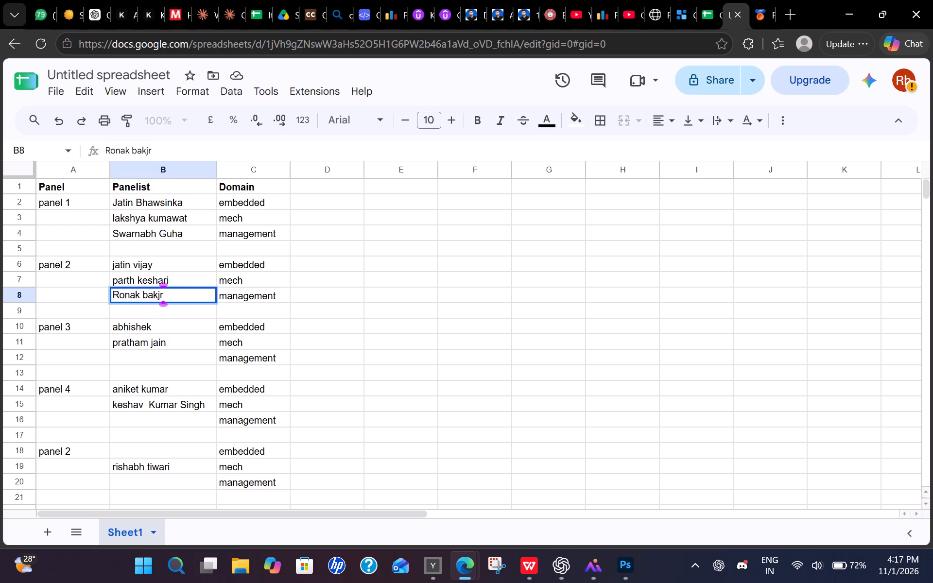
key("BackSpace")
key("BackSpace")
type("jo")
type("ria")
Enter the management panelist's first name "suyashi" in B12, below the mech panelist of panel 3.
left_click(170, 360)
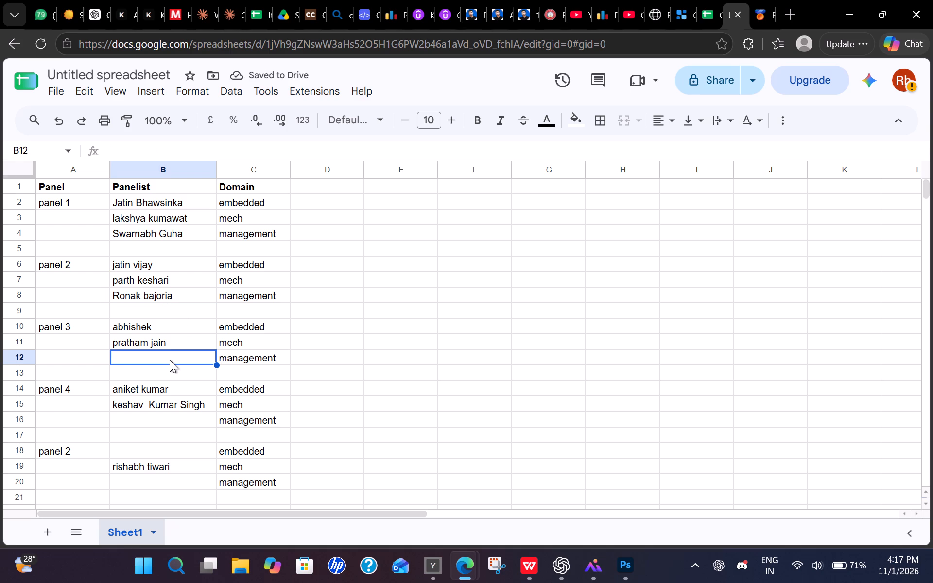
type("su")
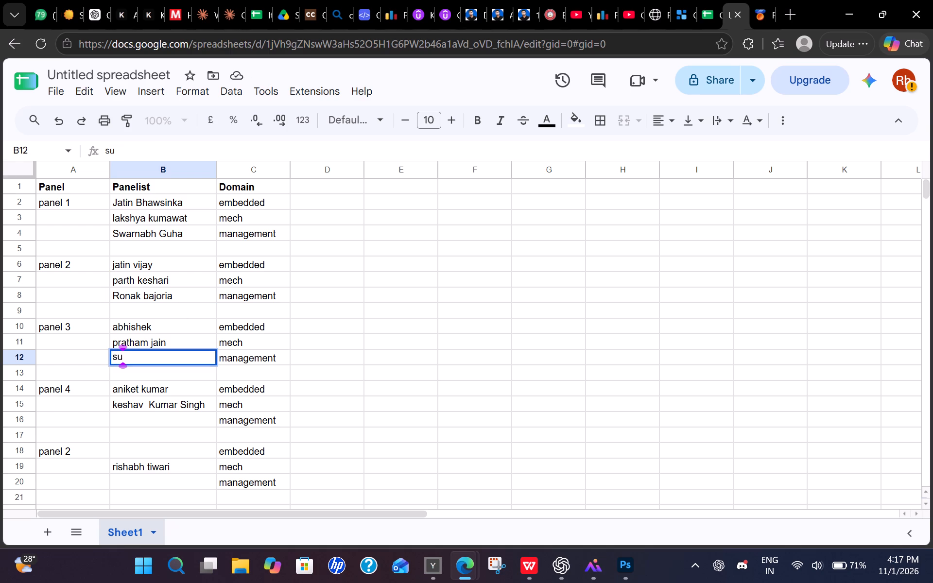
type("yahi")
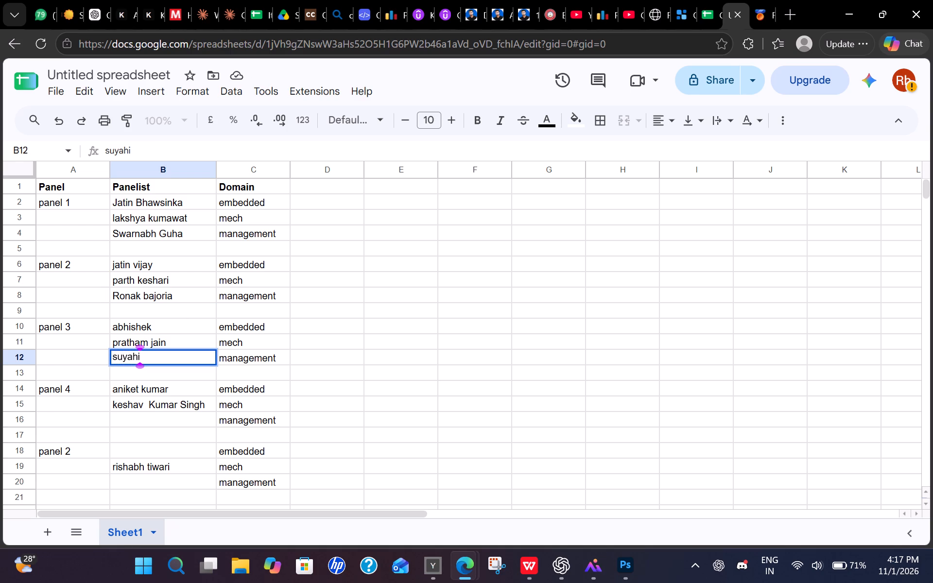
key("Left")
left_click(134, 354)
left_click_drag(134, 354, 134, 360)
double_click(134, 360)
left_click(134, 360)
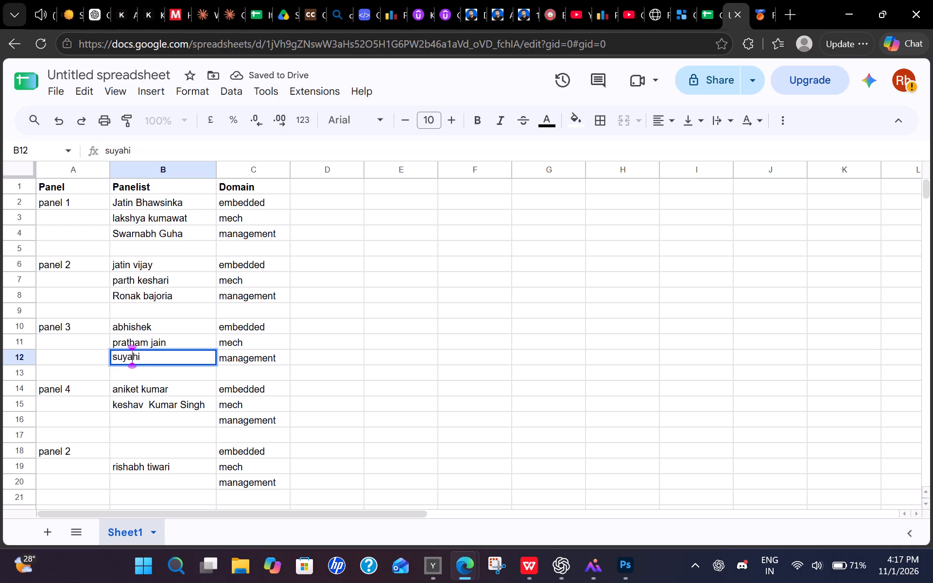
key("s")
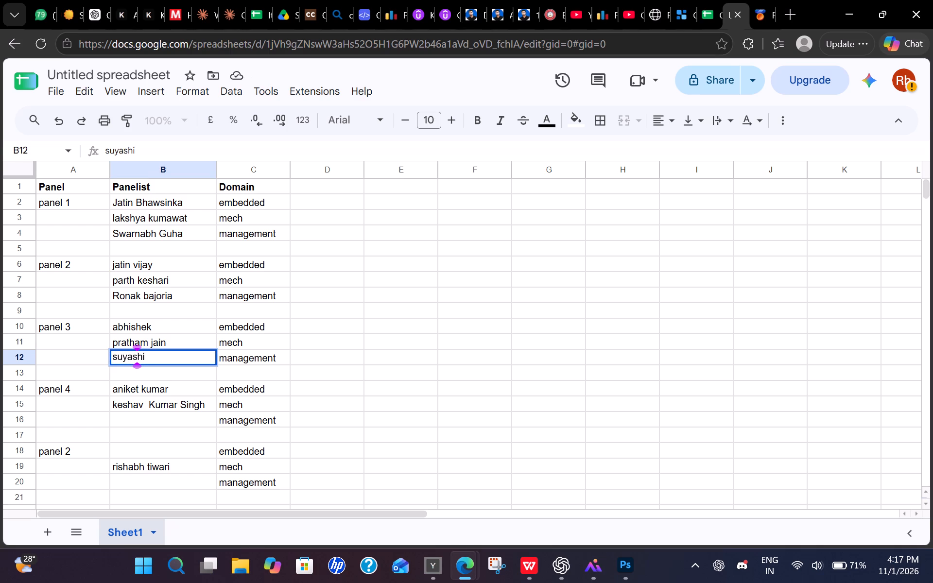
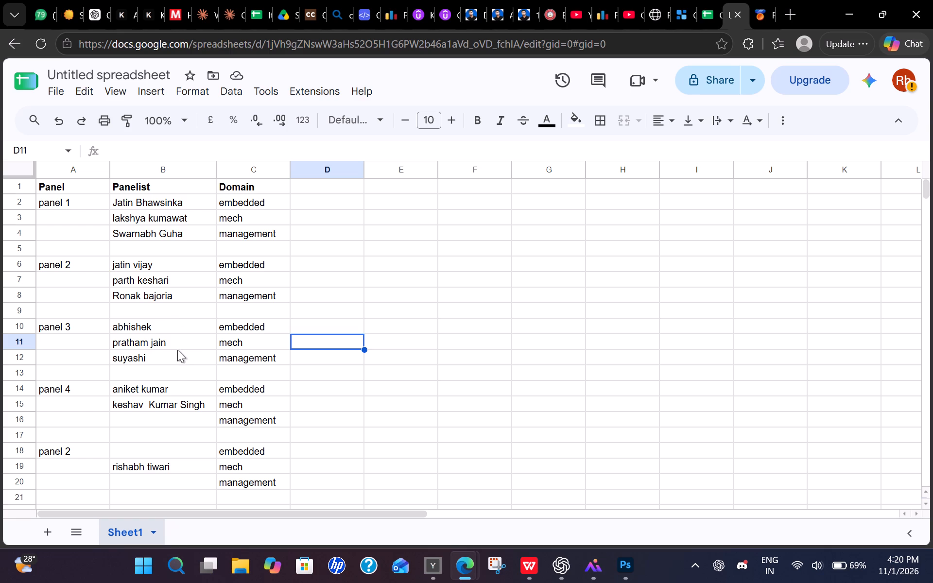
Enter the management panelist's first name "satyam" in B16, below the mech panelist of panel 4.
left_click(167, 417)
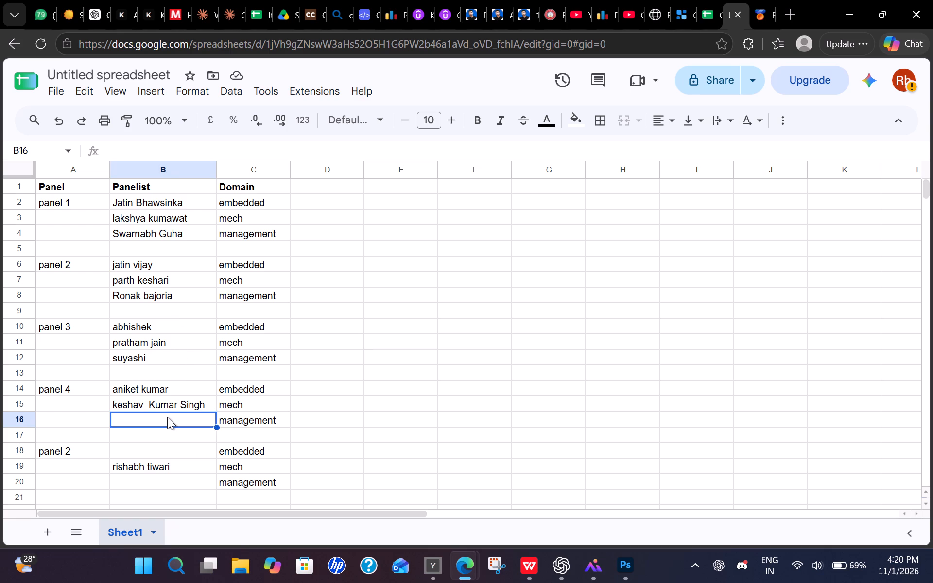
type("sta")
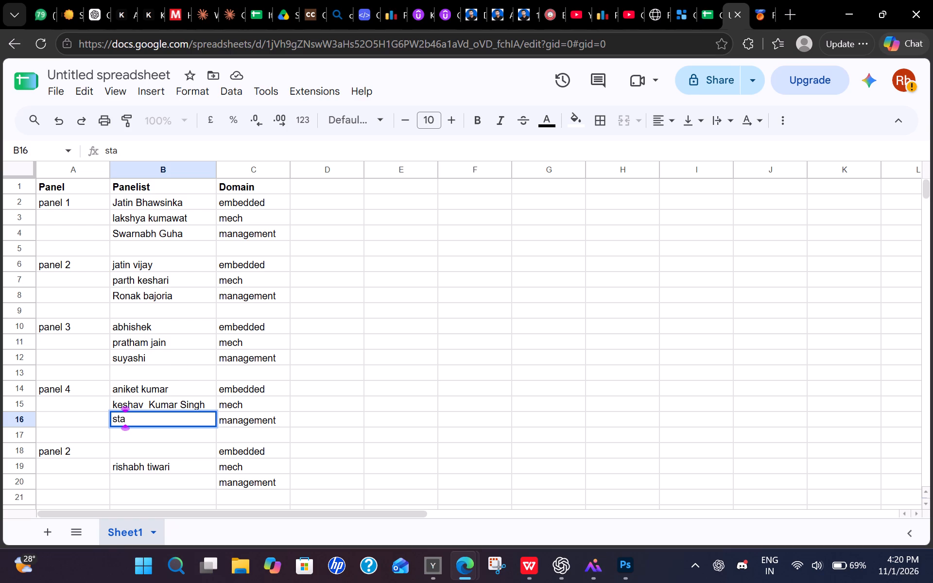
key("BackSpace")
key("BackSpace")
type("atyam")
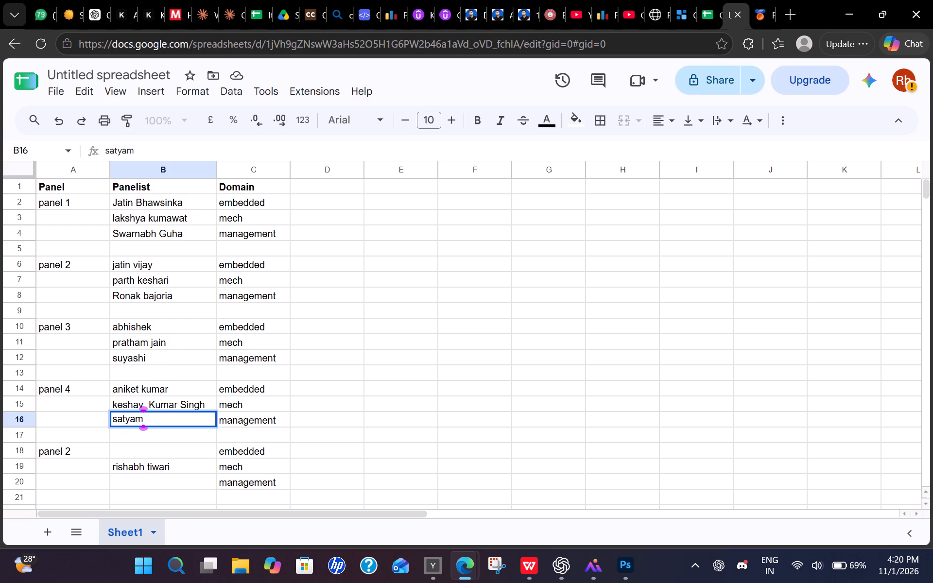
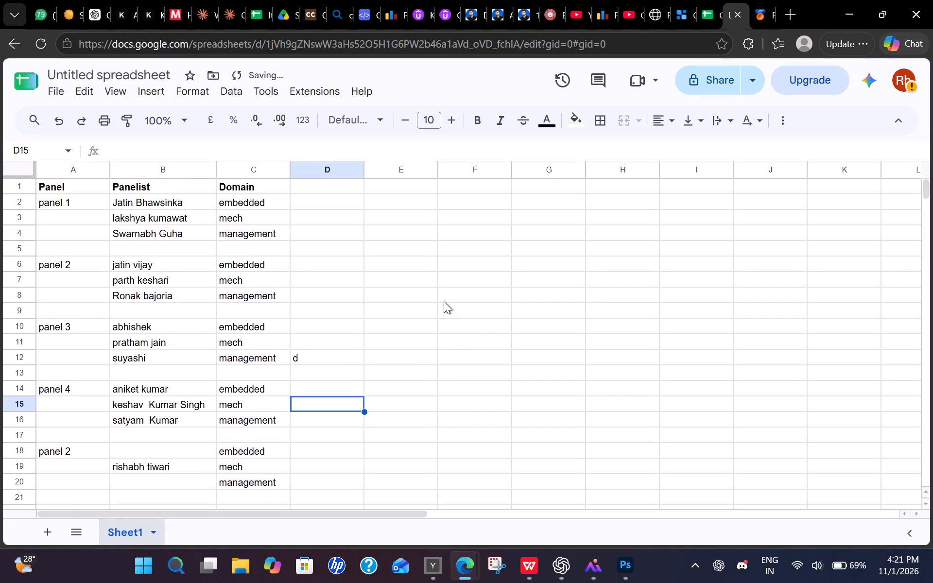
Enter the management panelist's full name in B20, below the mech panelist of the panel following panel 4.
scroll(444, 301, "right", 1)
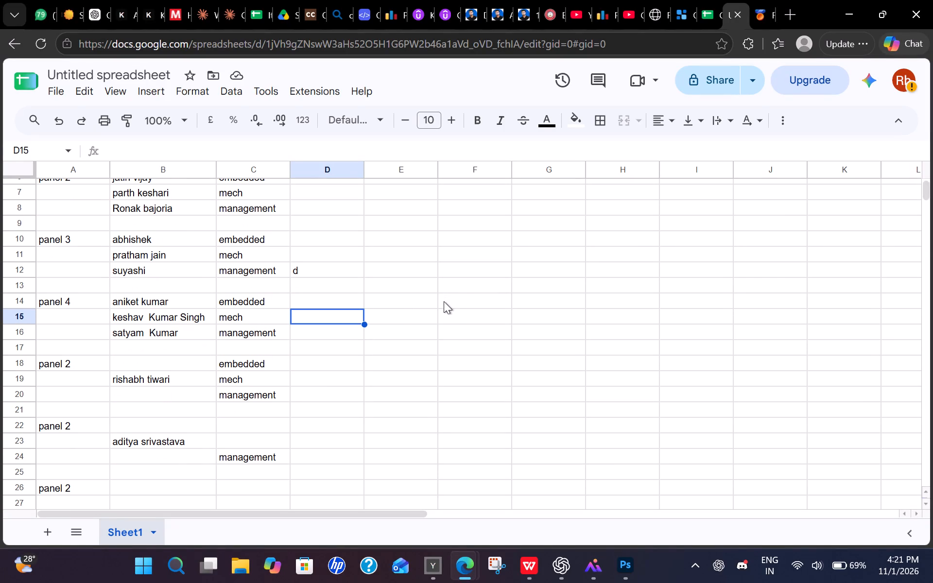
left_click(169, 392)
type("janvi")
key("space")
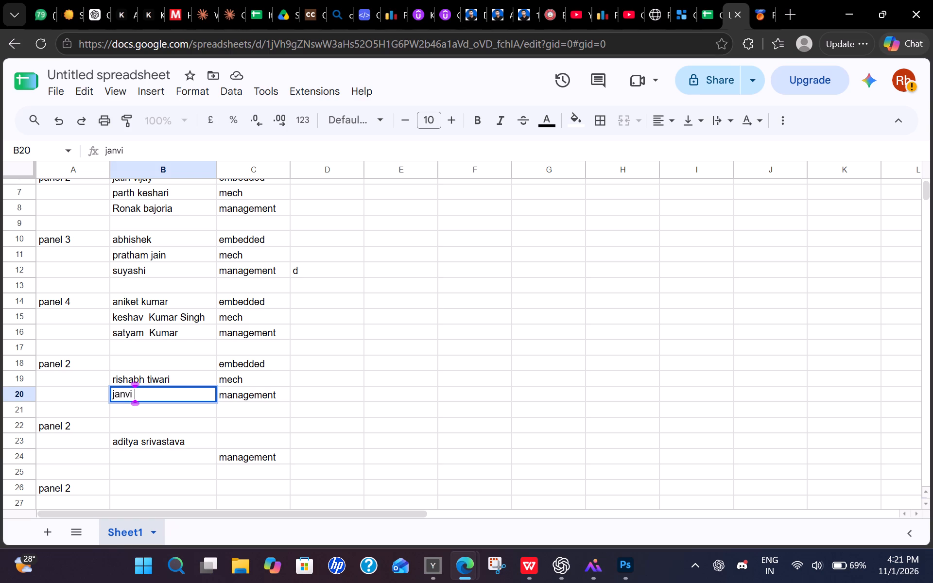
scroll(187, 328, "up", 1)
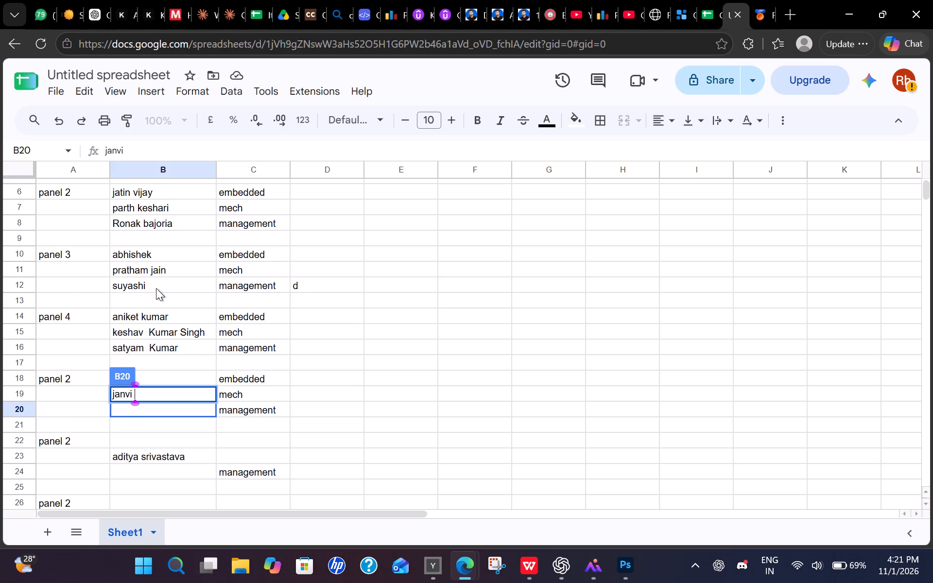
scroll(156, 288, "down", 1)
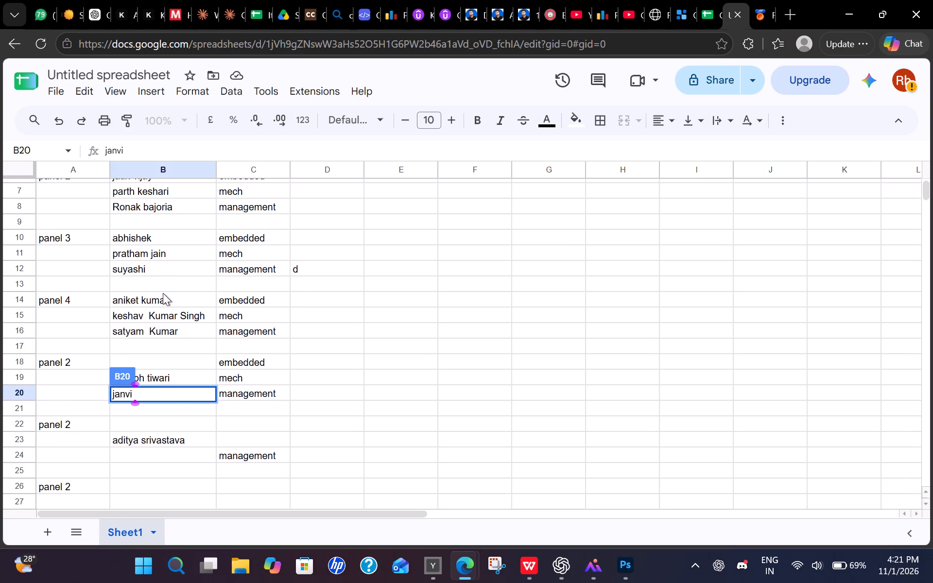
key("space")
key("BackSpace")
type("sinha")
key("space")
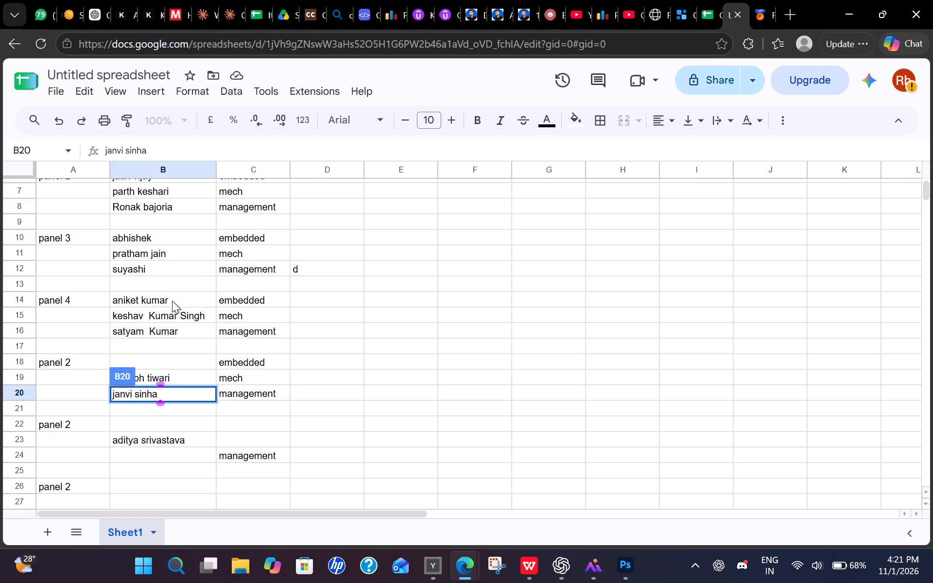
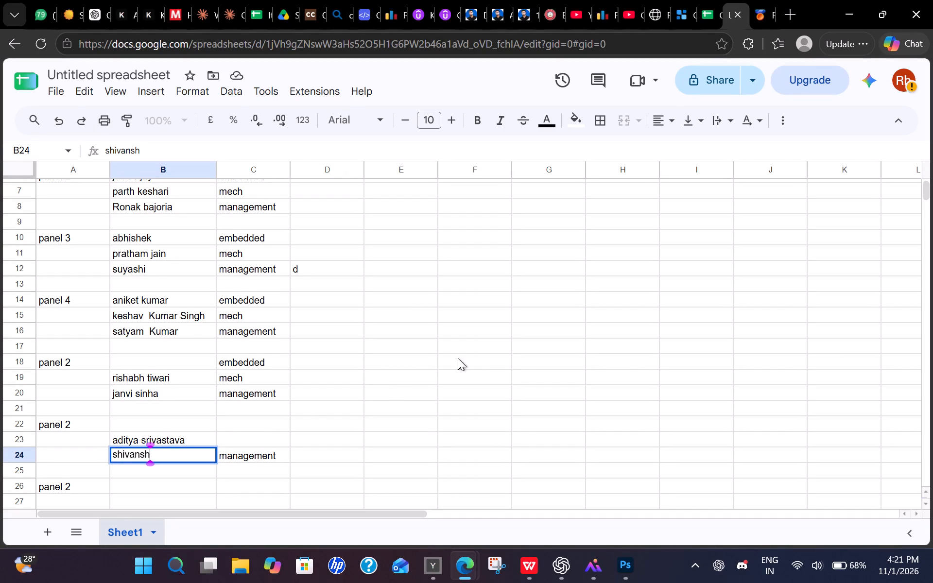
Renumber the three repeated panel labels below panel 4: panel 5 in A18, panel 6 in A22 and panel 7 in A26.
left_click(471, 353)
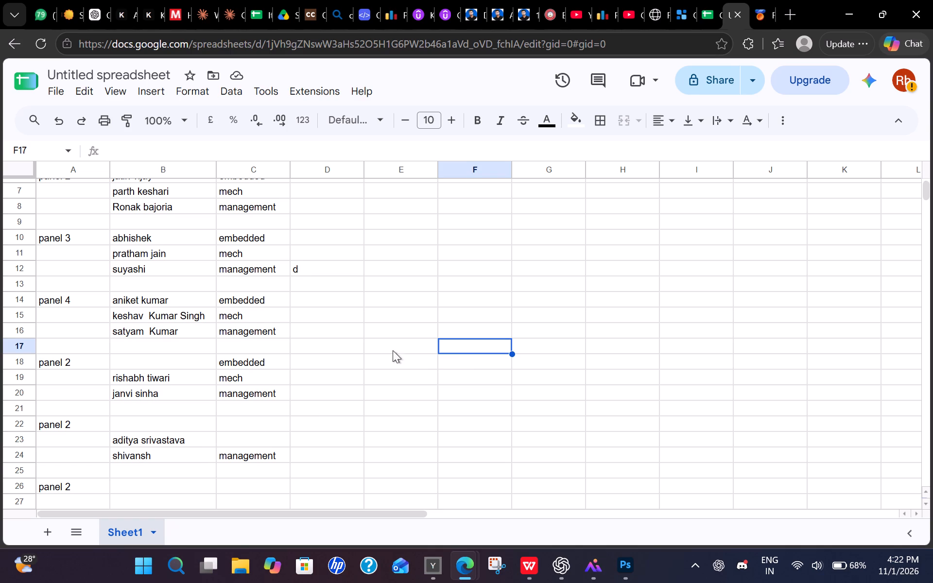
scroll(363, 353, "down", 1)
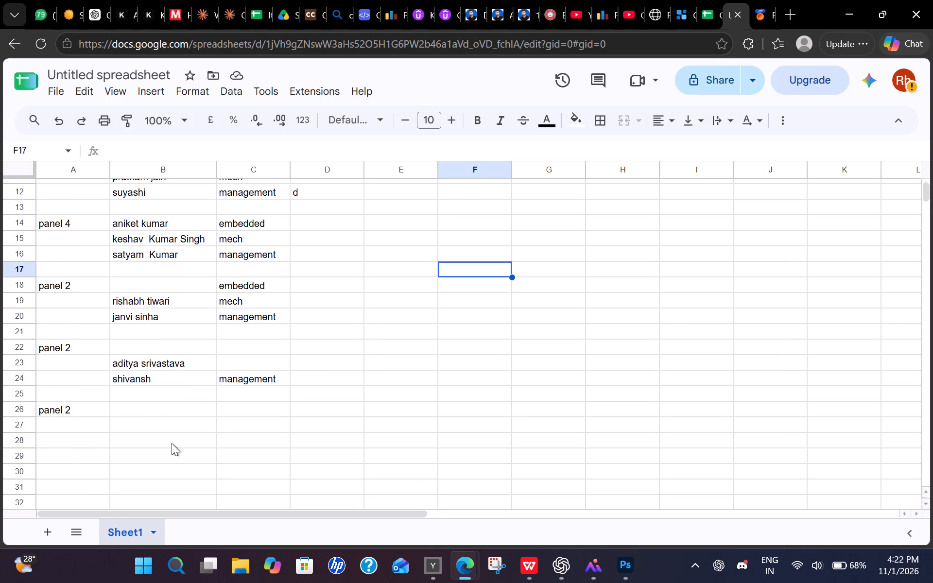
scroll(154, 430, "up", 1)
double_click(77, 335)
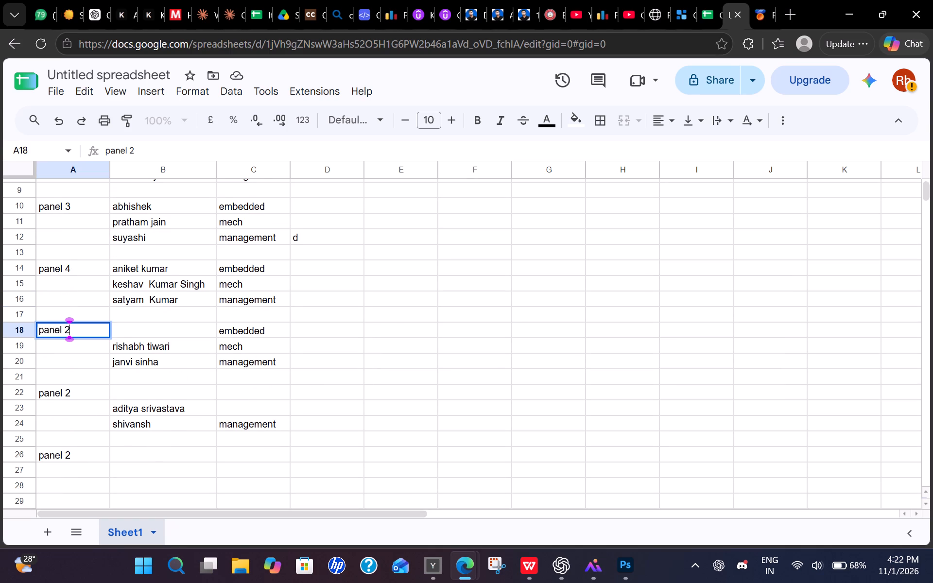
key("BackSpace")
key("backslash")
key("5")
key("BackSpace")
key("BackSpace")
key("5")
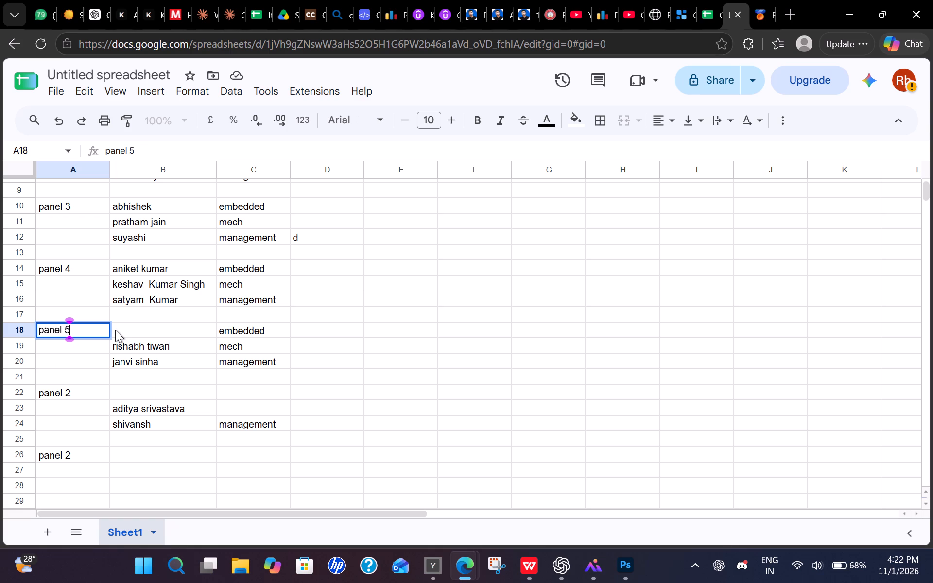
double_click(88, 392)
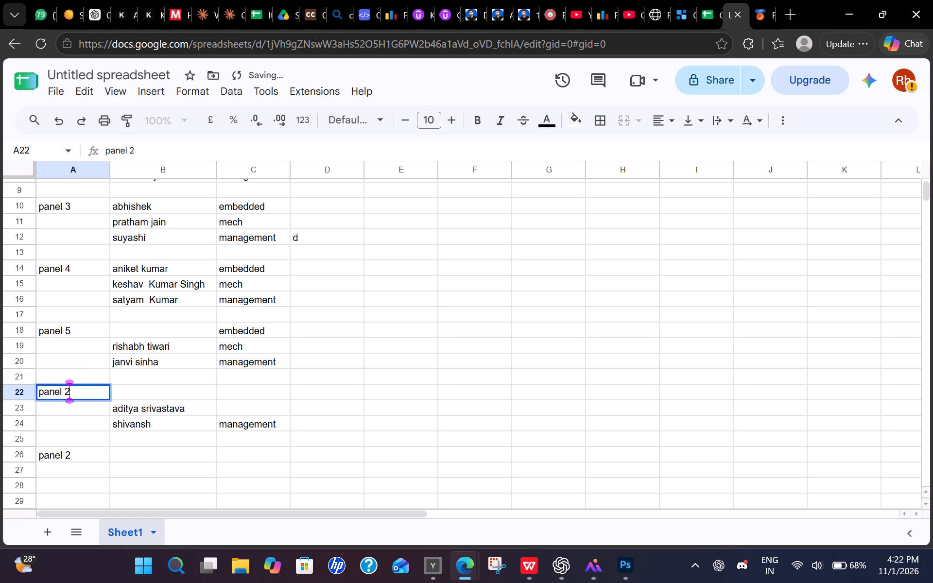
key("BackSpace")
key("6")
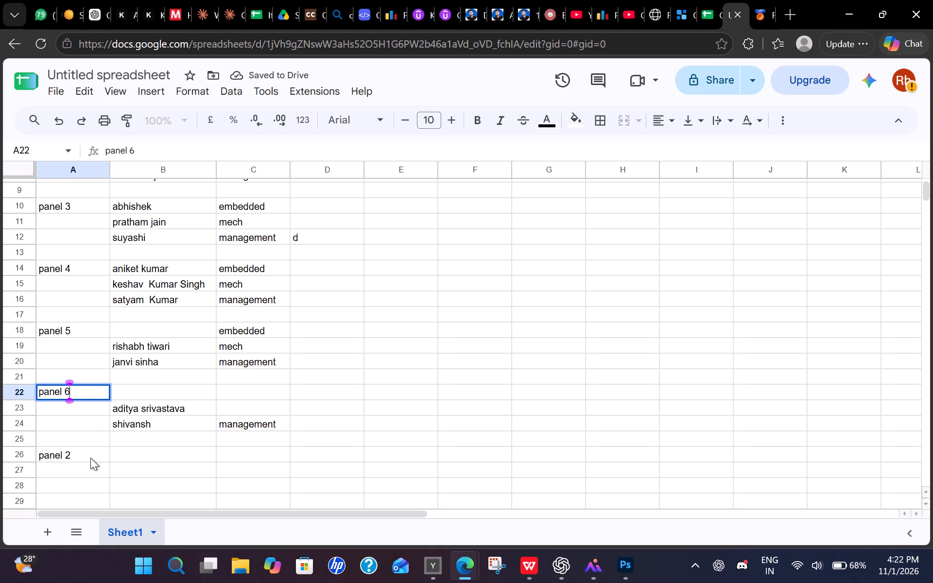
double_click(90, 458)
key("BackSpace")
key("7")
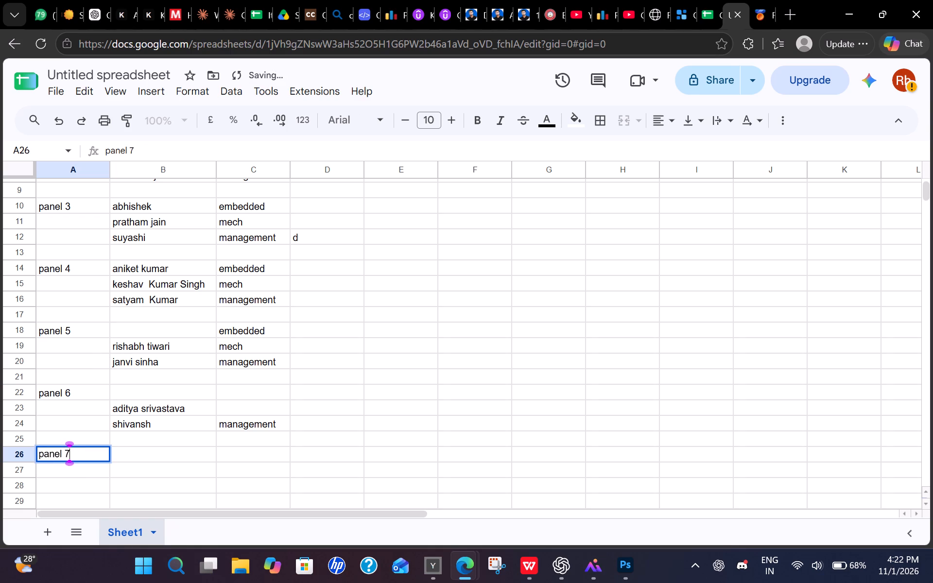
left_click(441, 291)
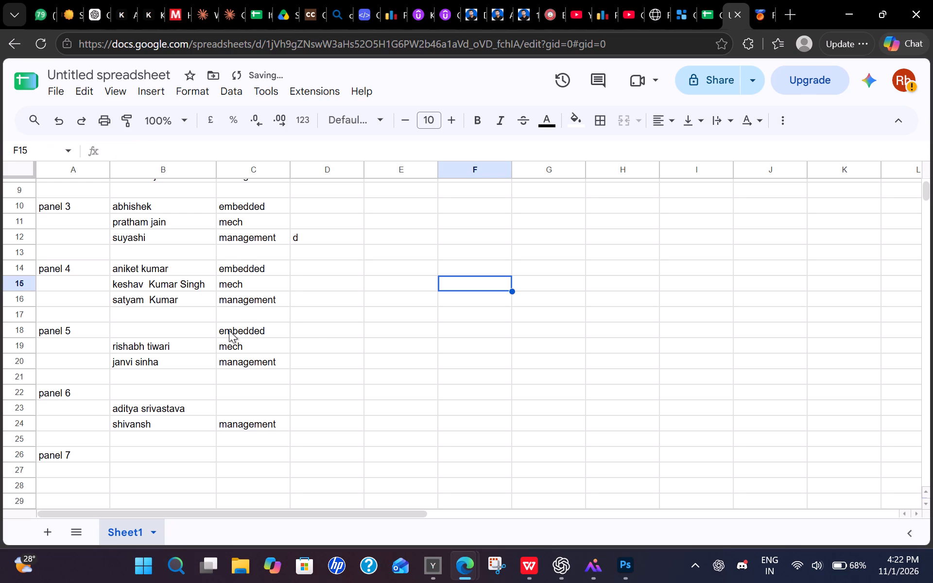
Copy panel 5's embedded, mech and management domain labels into column C of panel 6 and panel 7.
left_click_drag(230, 328, 271, 363)
key("ctrl+c")
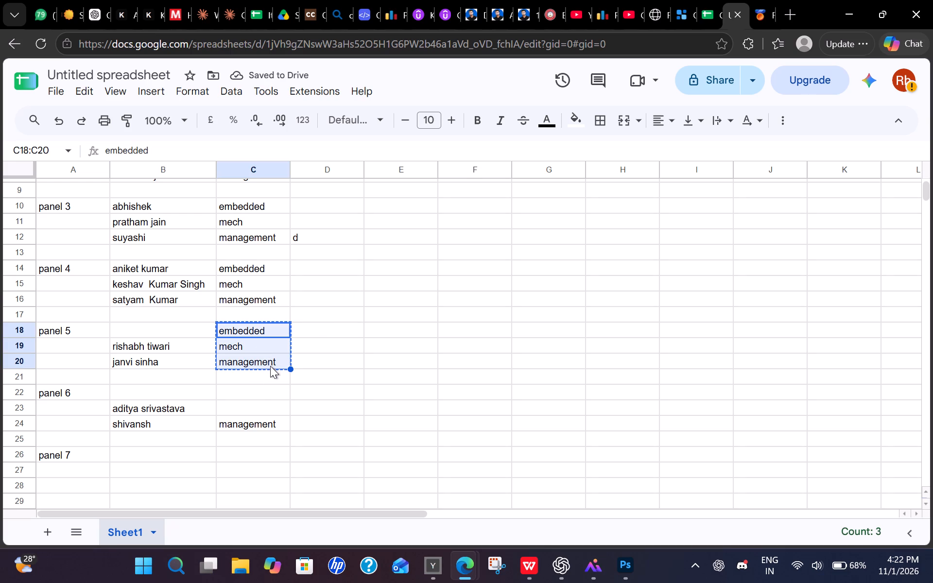
left_click(256, 392)
key("ctrl+v")
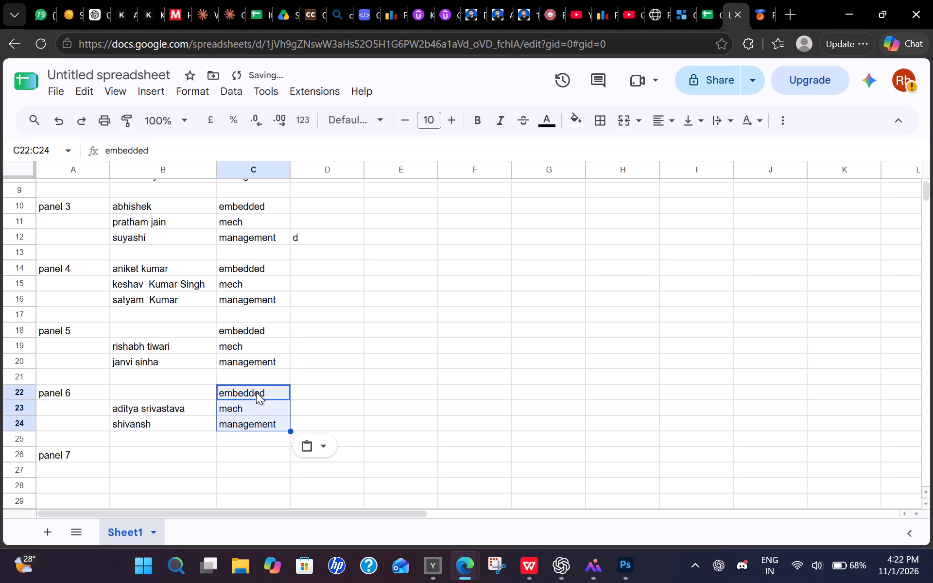
left_click(251, 452)
key("ctrl+v")
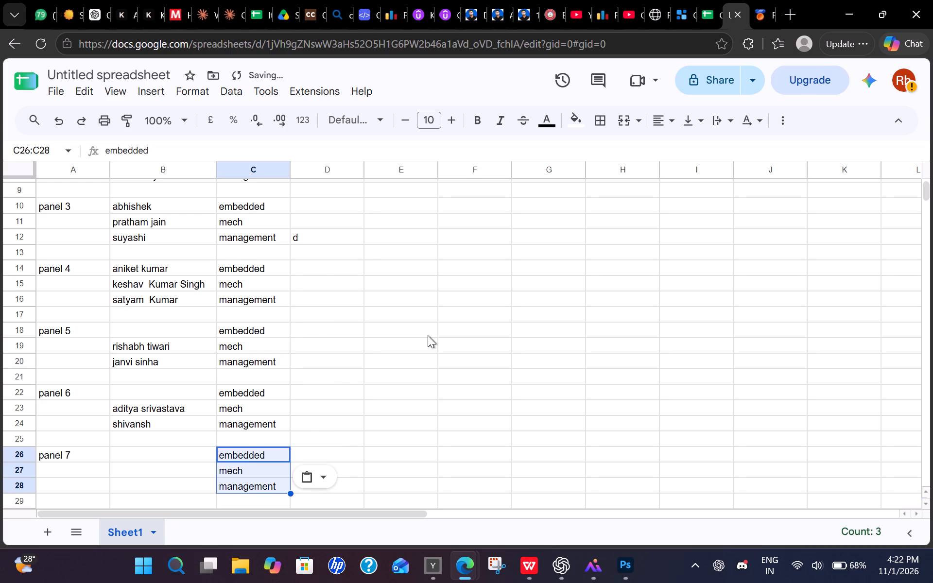
left_click(428, 335)
Enter the management panelist's full name for panel 7 in B28.
scroll(428, 335, "up", 2)
scroll(428, 335, "down", 1)
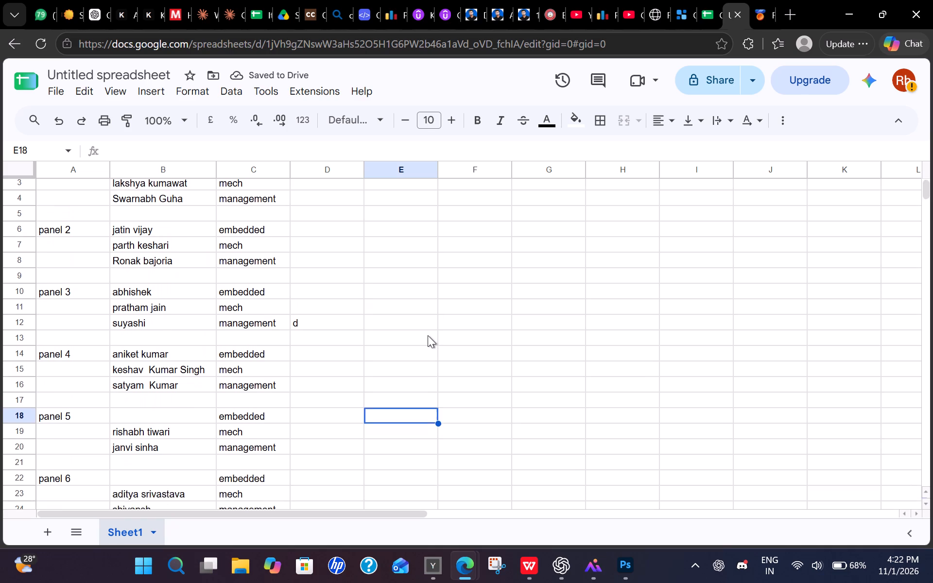
scroll(428, 335, "down", 1)
left_click(185, 368)
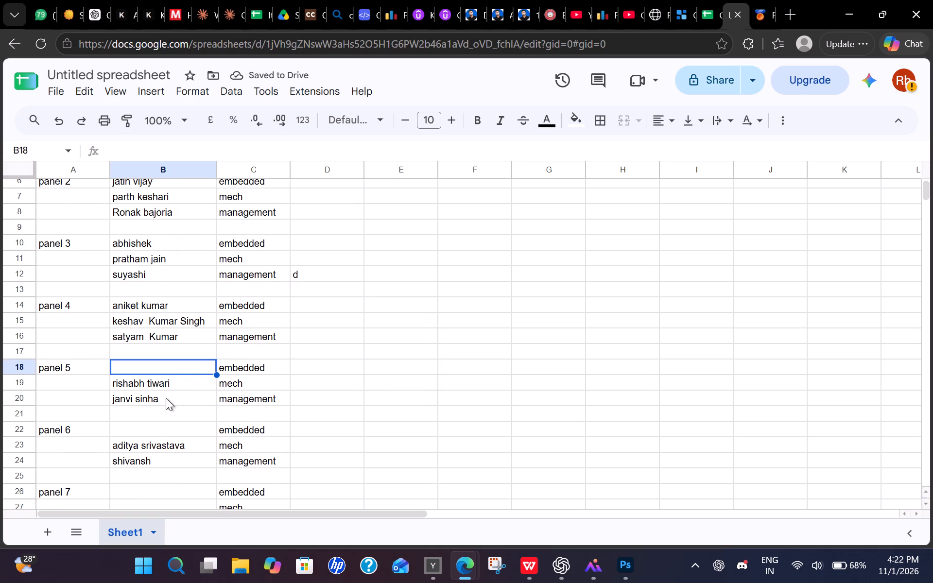
scroll(159, 459, "down", 1)
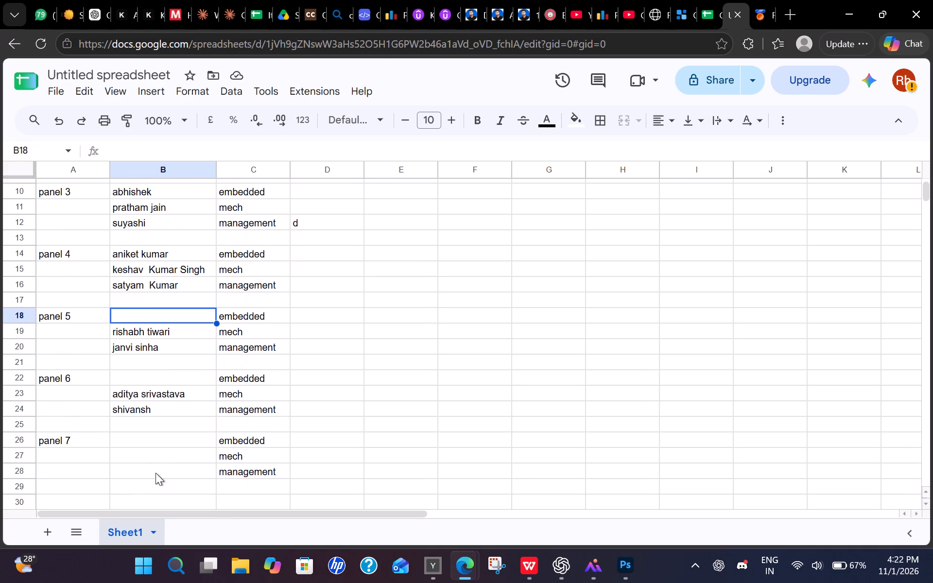
left_click(155, 473)
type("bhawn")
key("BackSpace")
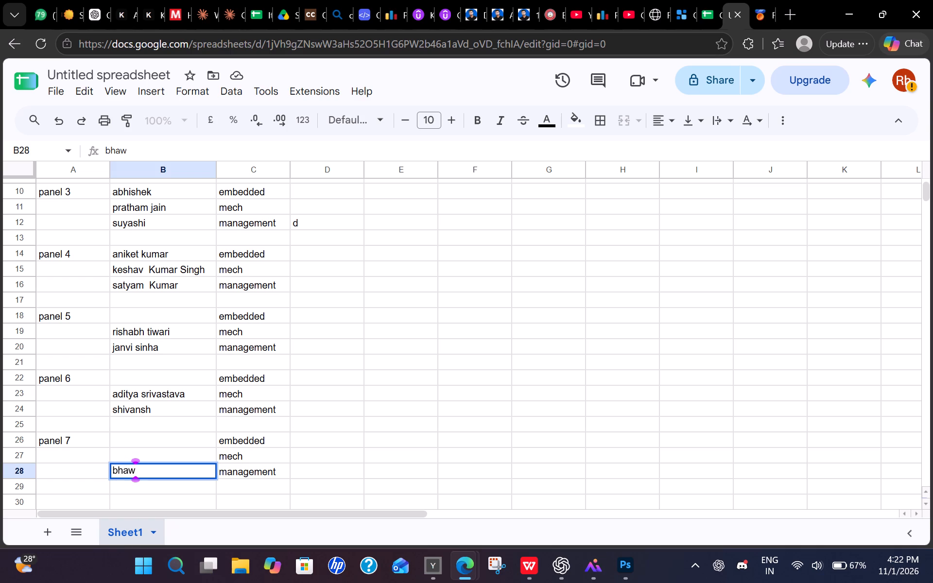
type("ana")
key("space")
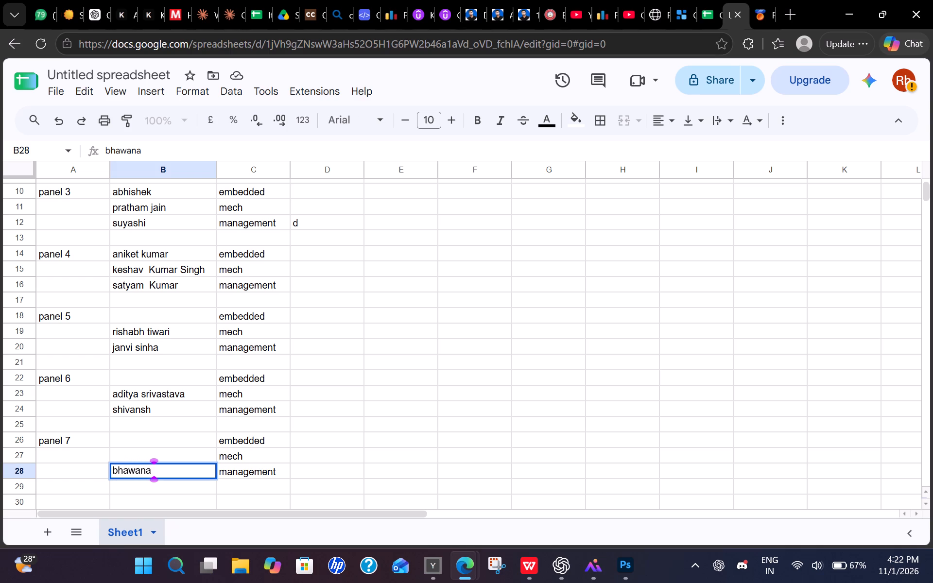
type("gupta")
scroll(284, 427, "down", 1)
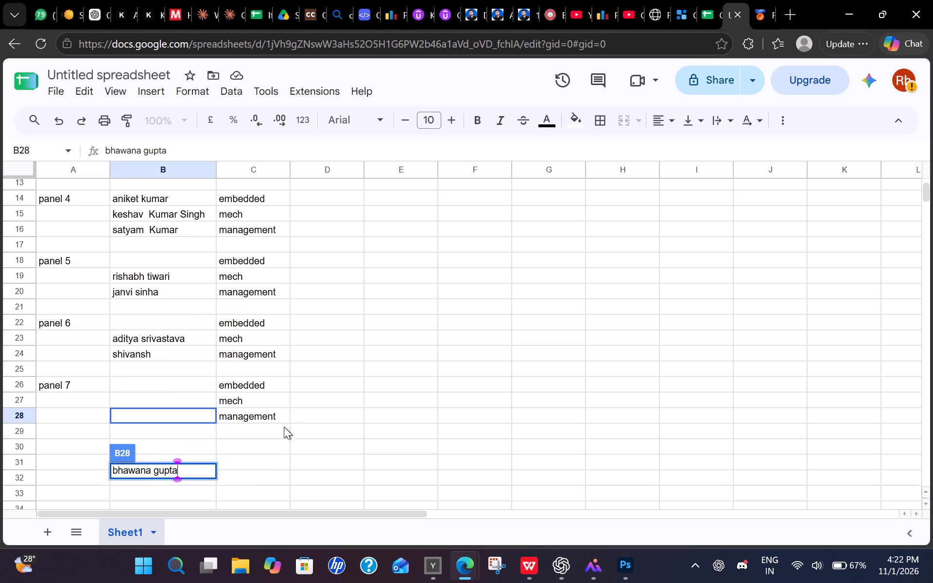
scroll(246, 427, "up", 1)
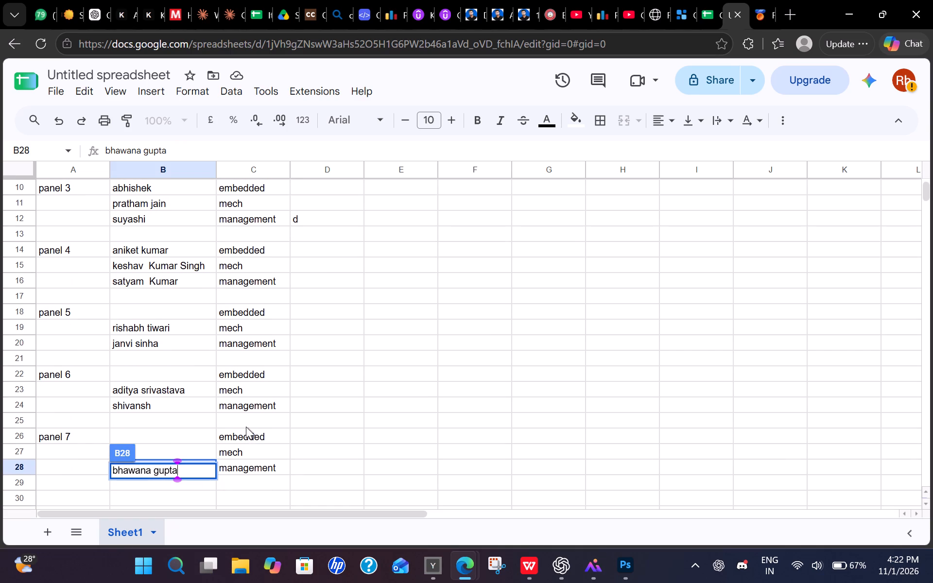
left_click(359, 420)
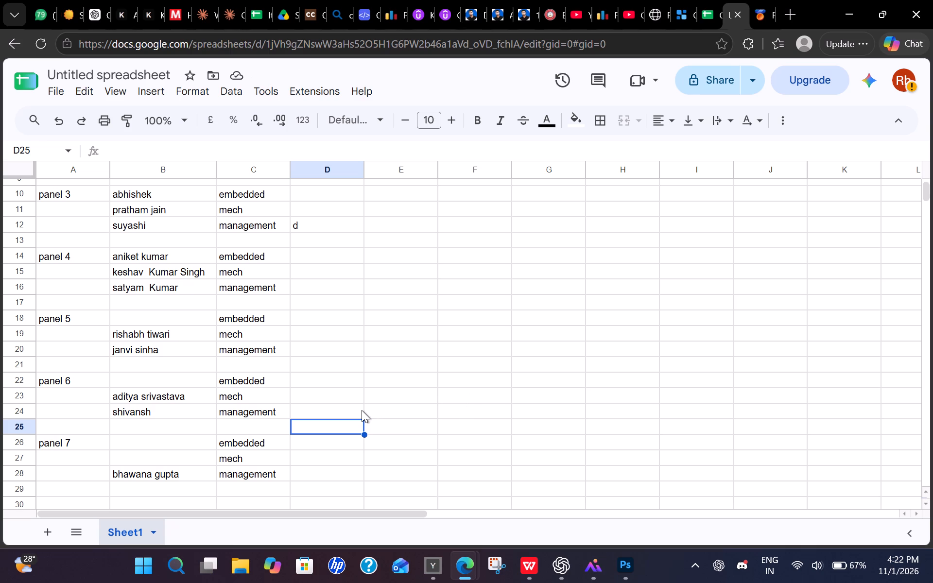
Duplicate the panel 7 block A26:C28 three times below it, starting at A30, A34 and A38 with one blank row between blocks.
scroll(362, 410, "down", 2)
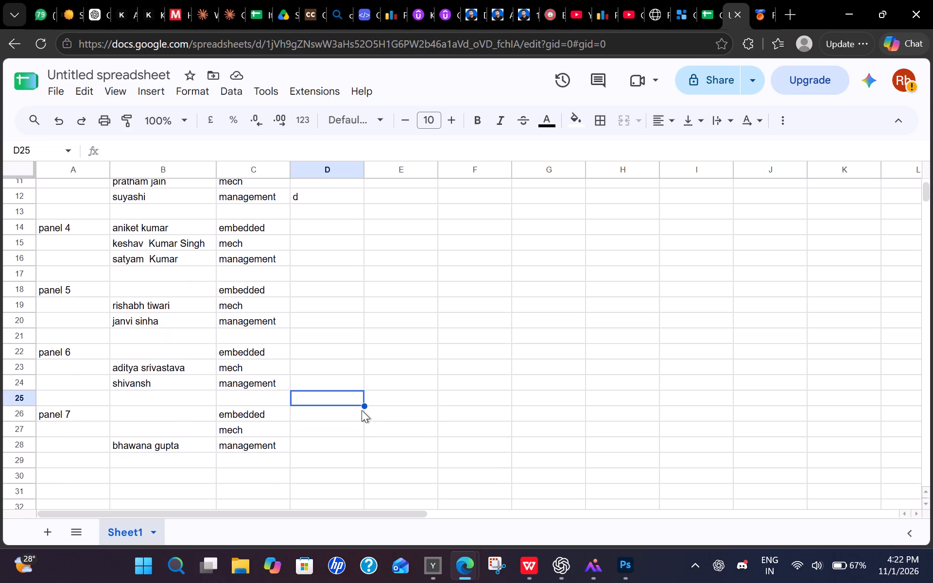
scroll(362, 410, "down", 2)
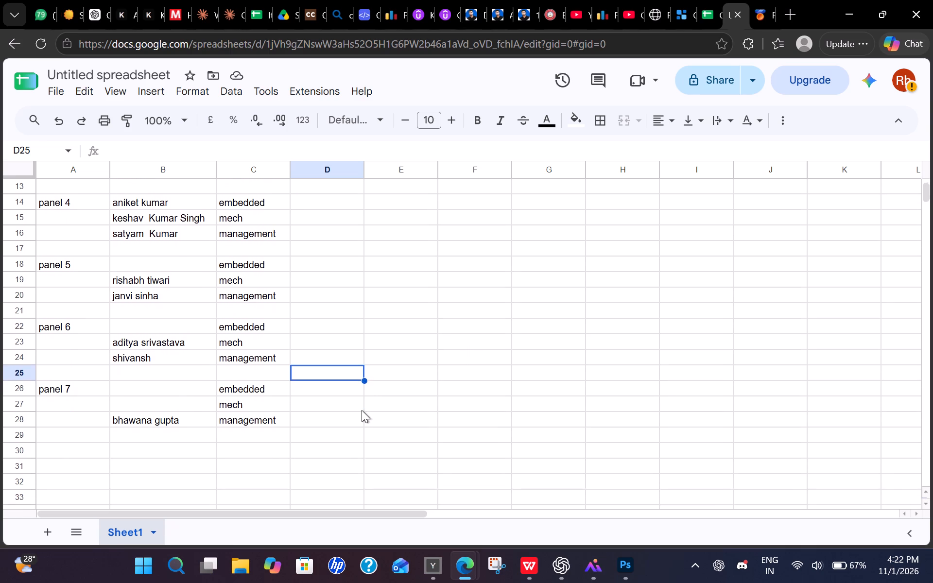
scroll(362, 410, "down", 1)
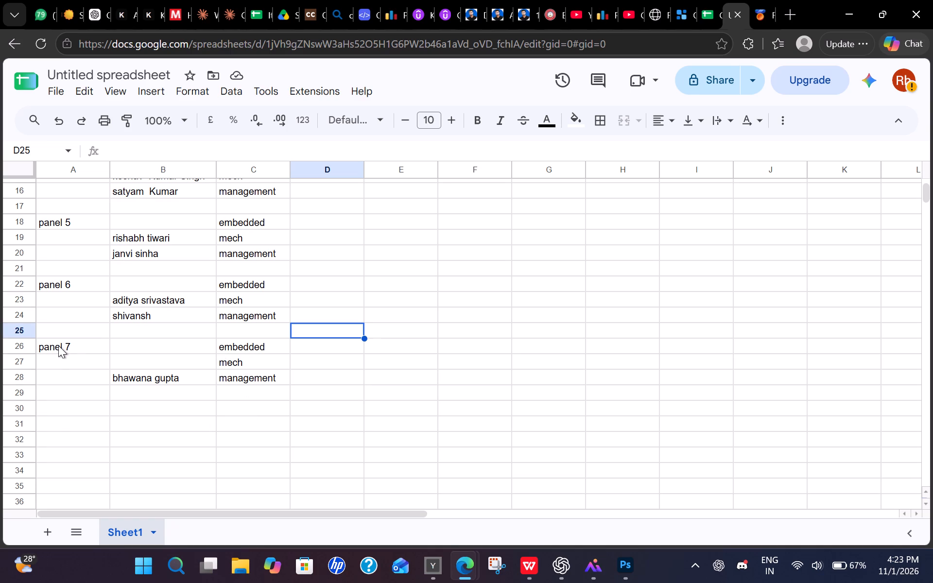
left_click_drag(58, 345, 247, 379)
key("ctrl+c")
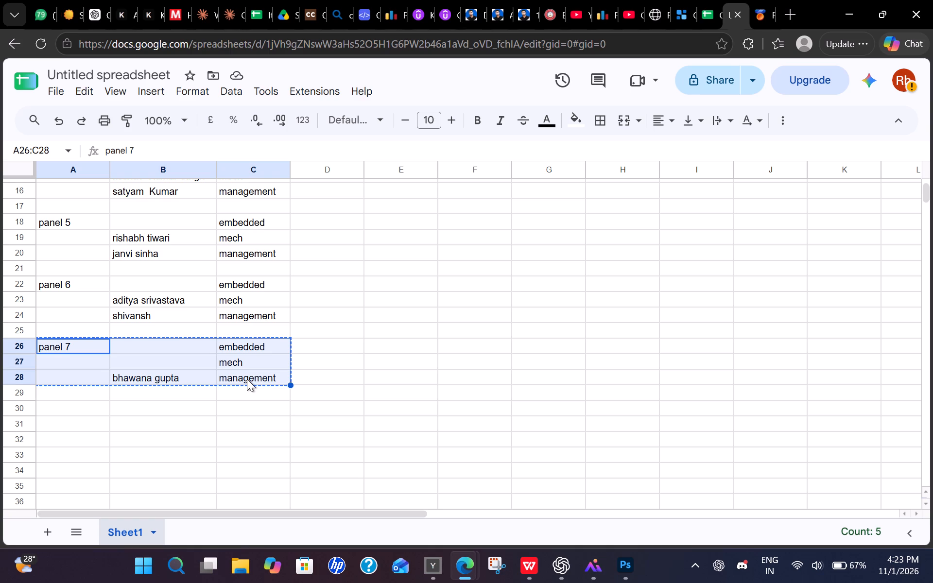
left_click(231, 410)
left_click(72, 406)
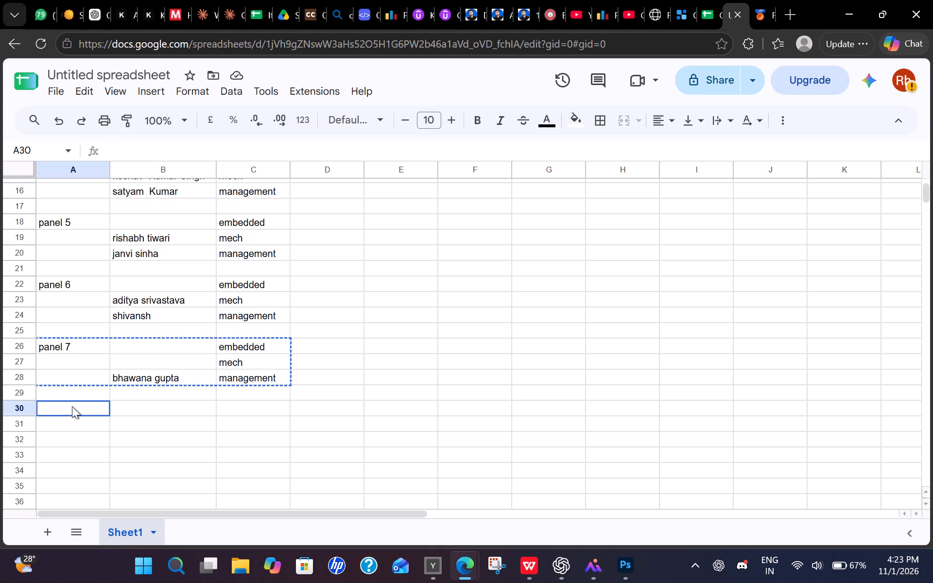
key("ctrl+v")
left_click(77, 469)
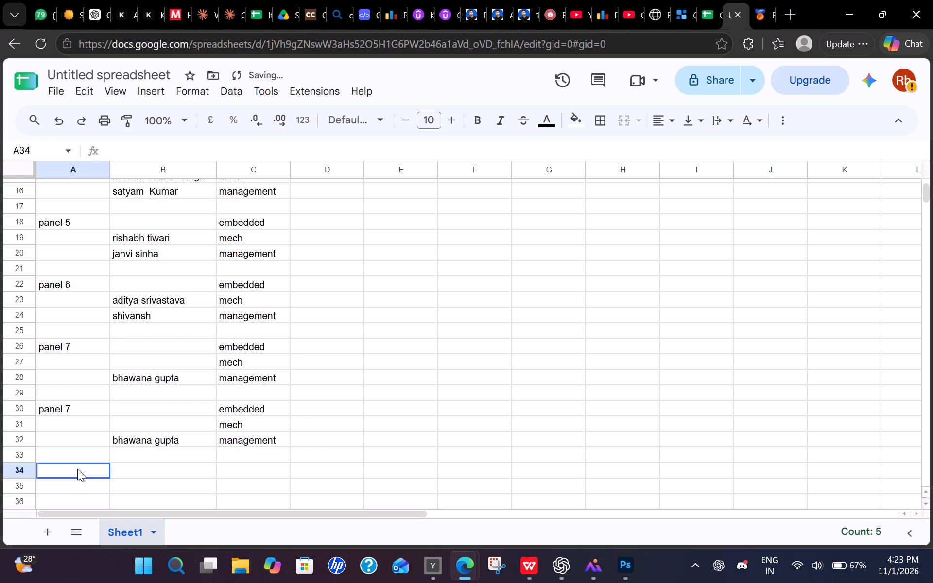
key("ctrl+v")
scroll(77, 469, "down", 1)
left_click(70, 398)
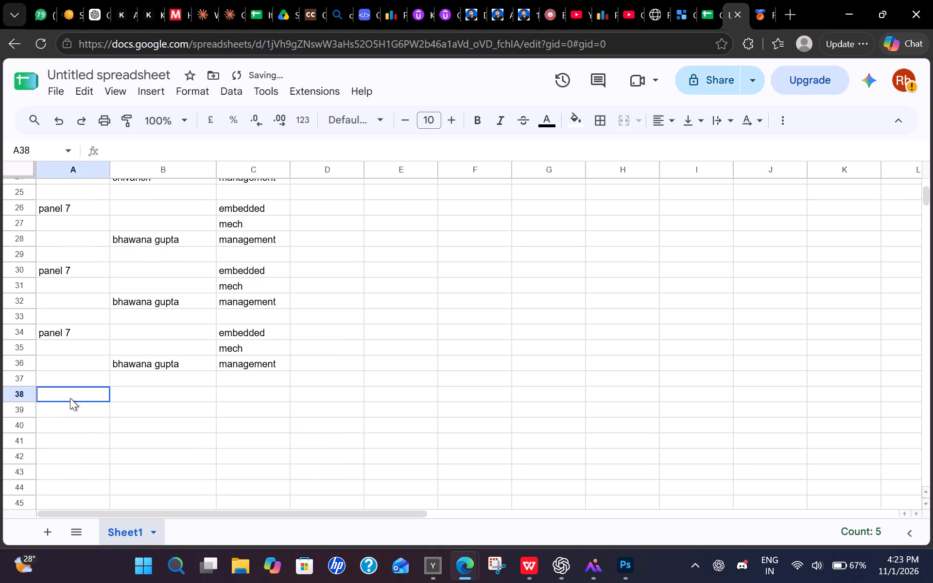
key("ctrl+v")
left_click(344, 258)
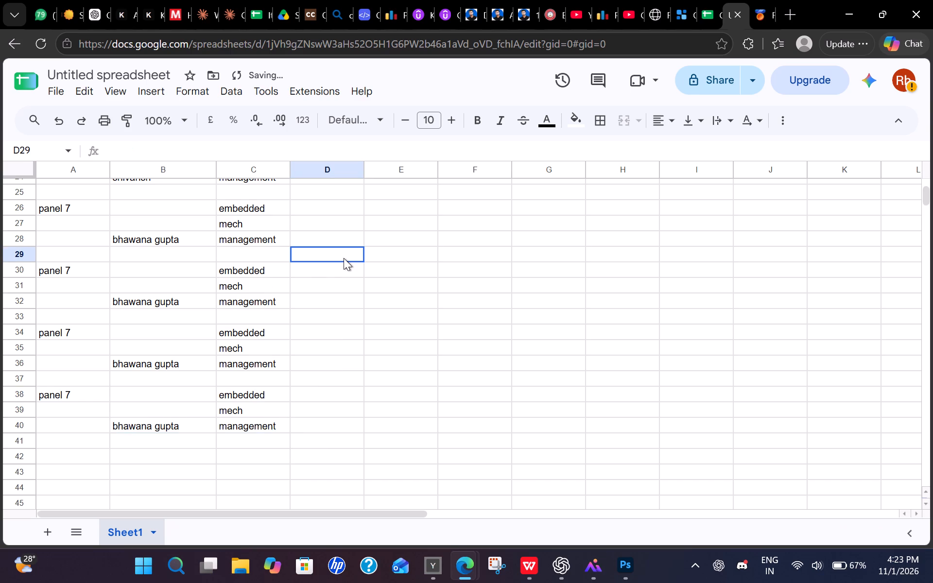
Replace the copied management name in B32, in the first duplicated block, with that panel's own management panelist's full name.
scroll(344, 258, "up", 1)
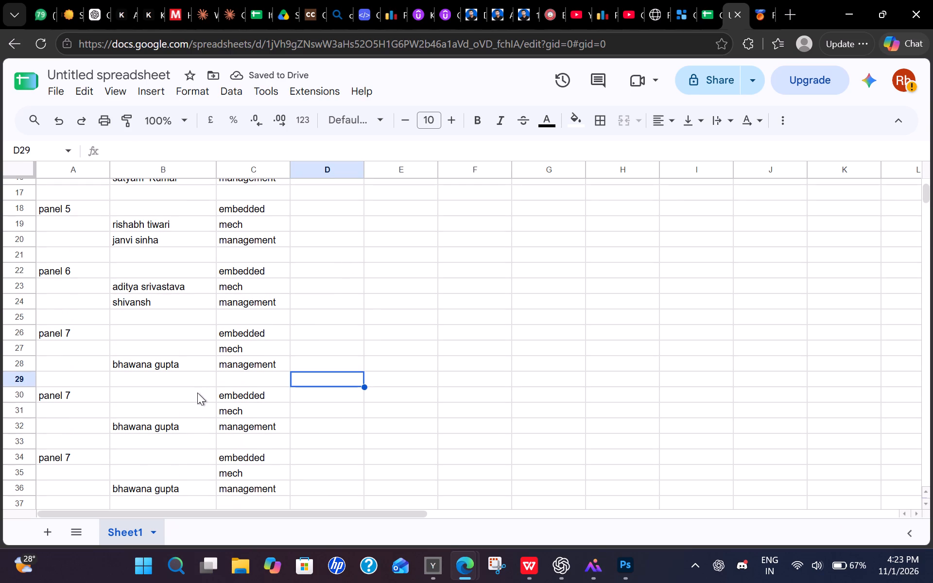
left_click(177, 426)
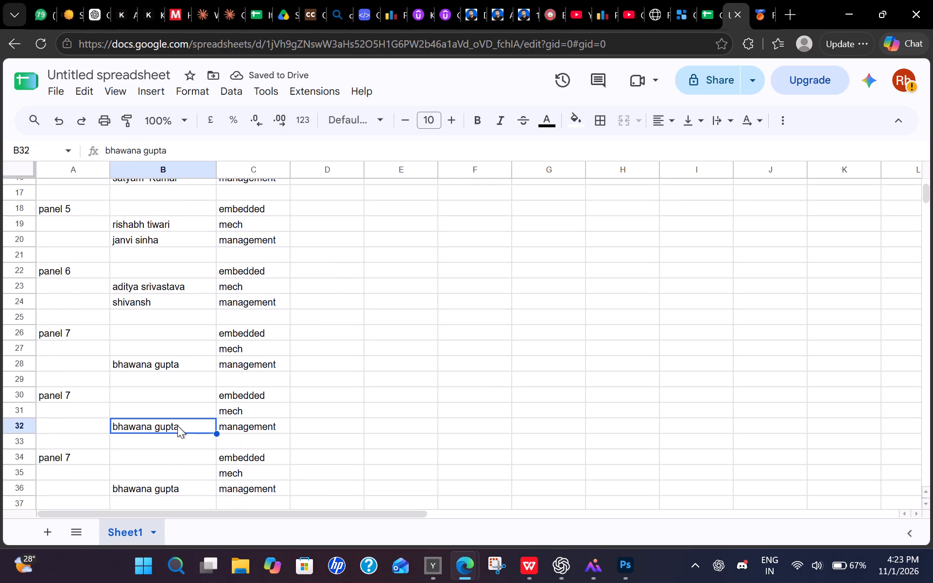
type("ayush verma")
left_click(289, 398)
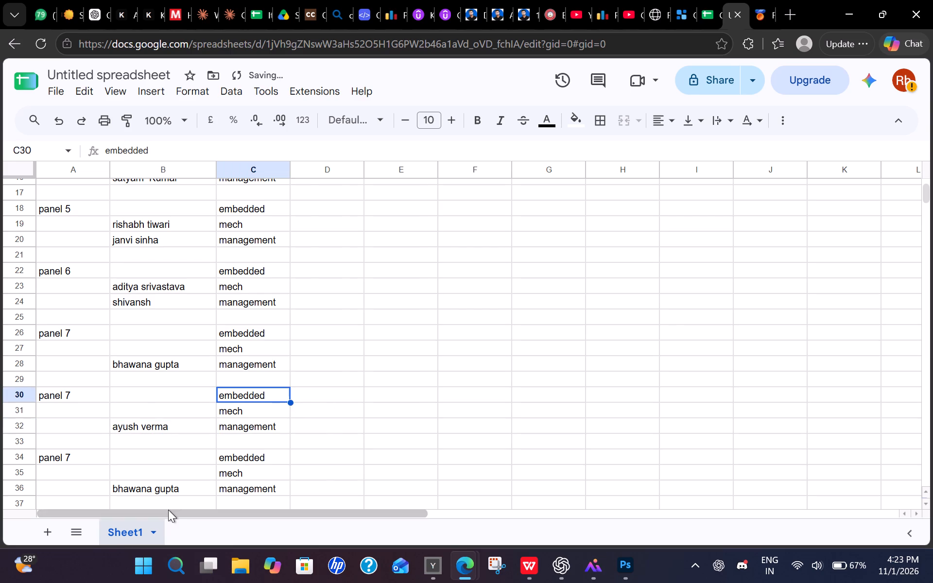
Replace the copied management name in B36, in the second duplicated block, with dasjot.
left_click(176, 485)
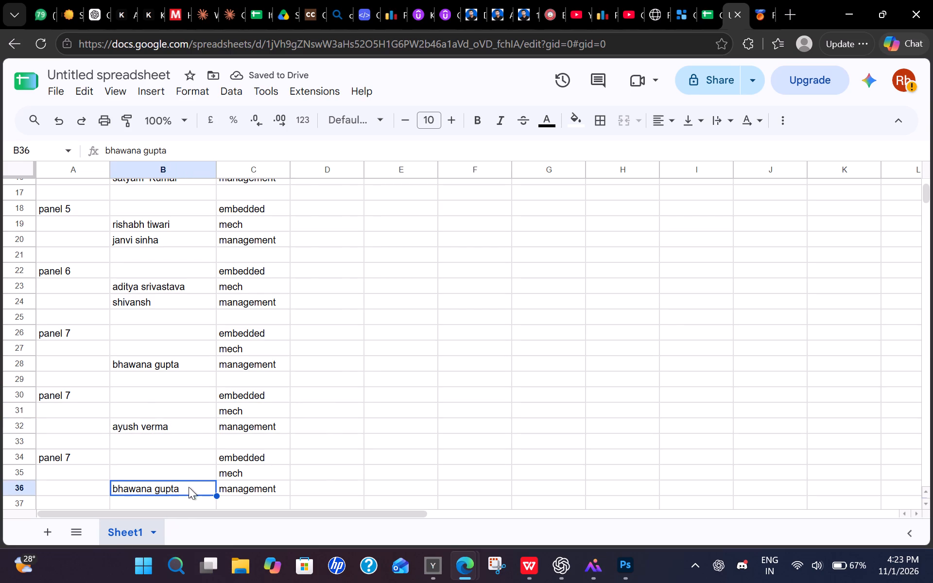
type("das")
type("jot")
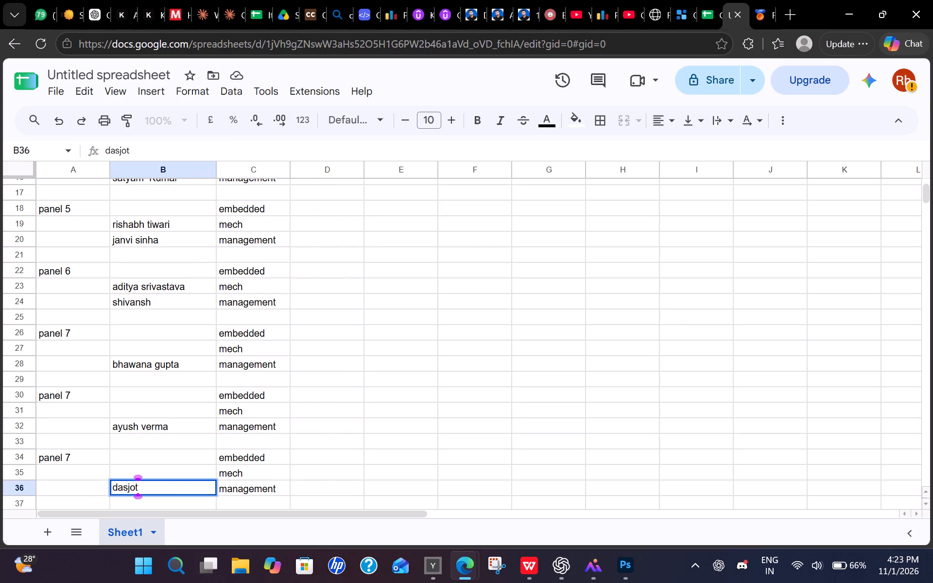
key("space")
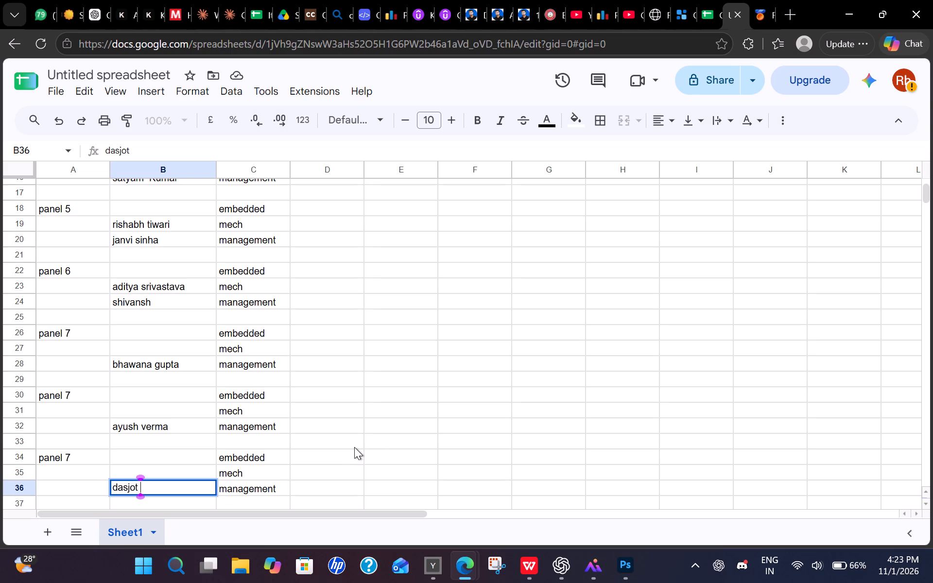
left_click(343, 449)
Select the copied management name in B40, in the third duplicated block.
scroll(213, 469, "down", 1)
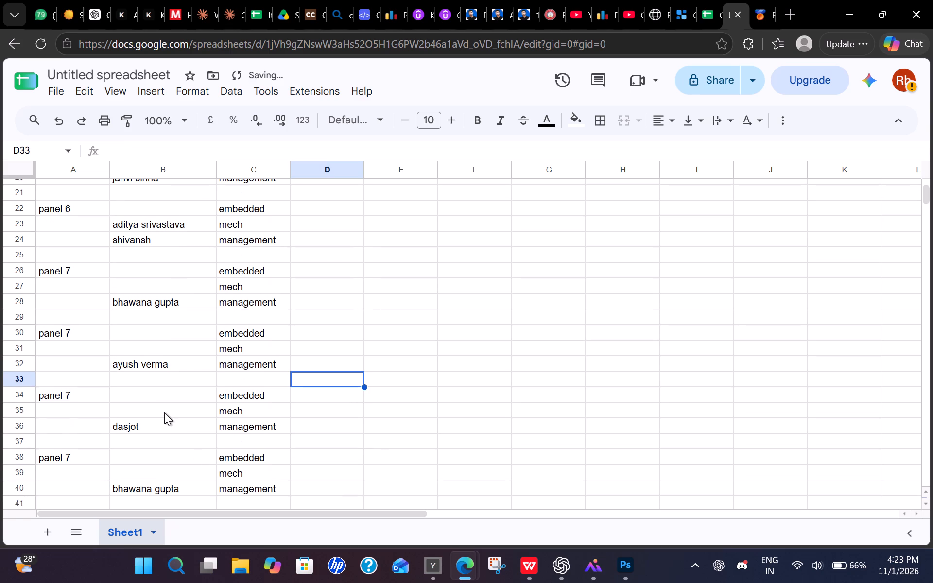
left_click(165, 486)
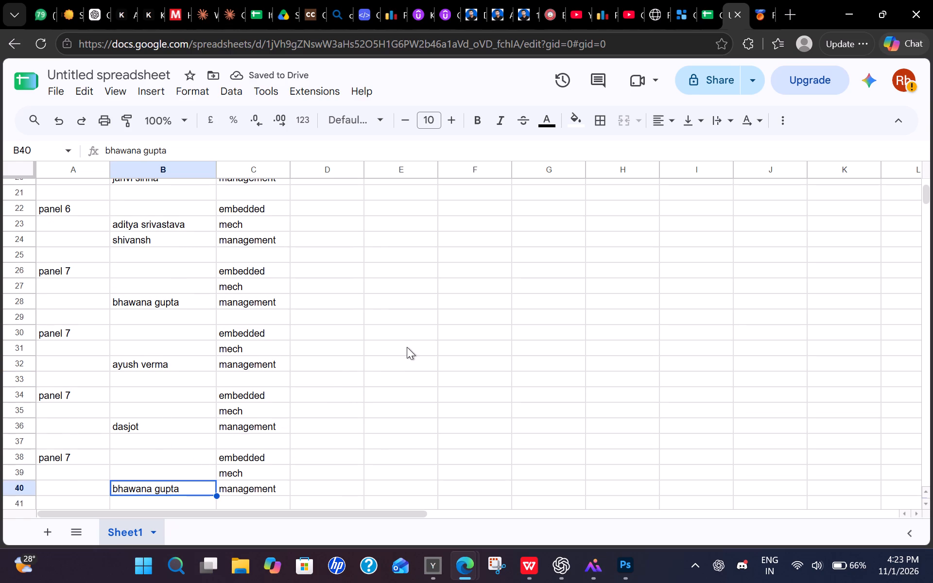
scroll(407, 347, "down", 1)
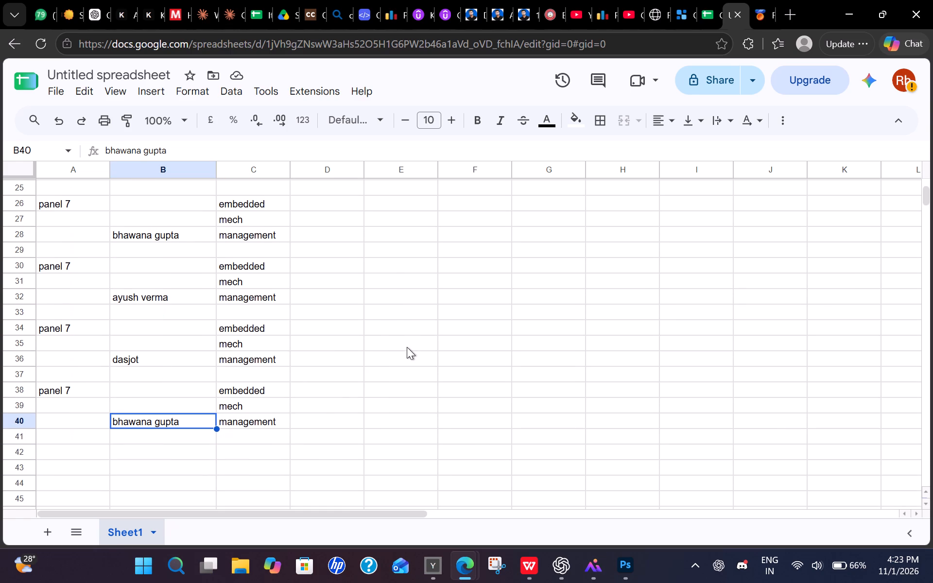
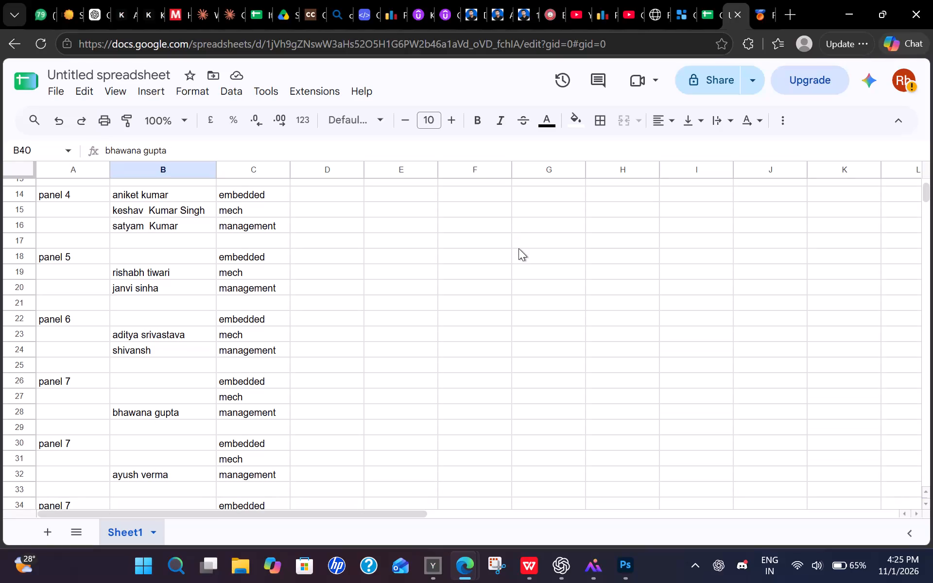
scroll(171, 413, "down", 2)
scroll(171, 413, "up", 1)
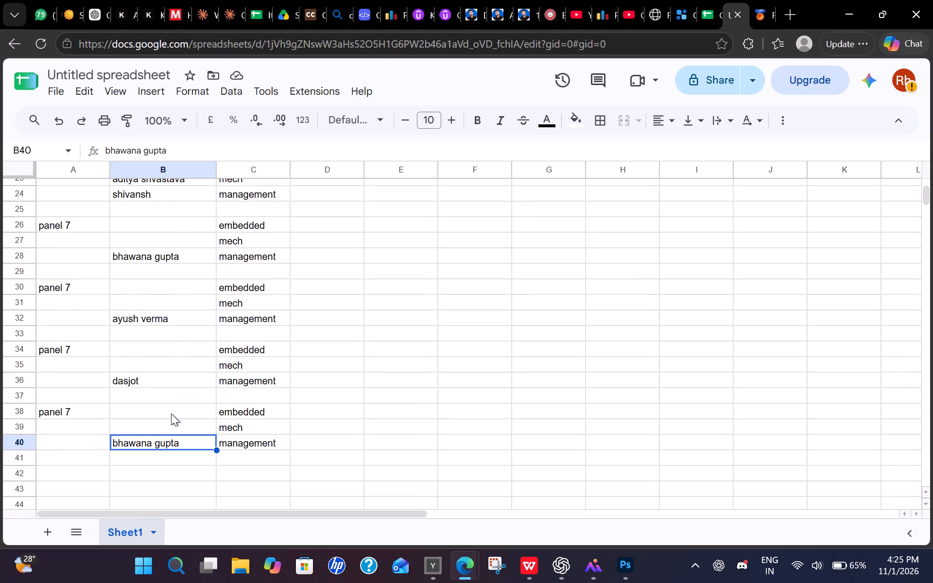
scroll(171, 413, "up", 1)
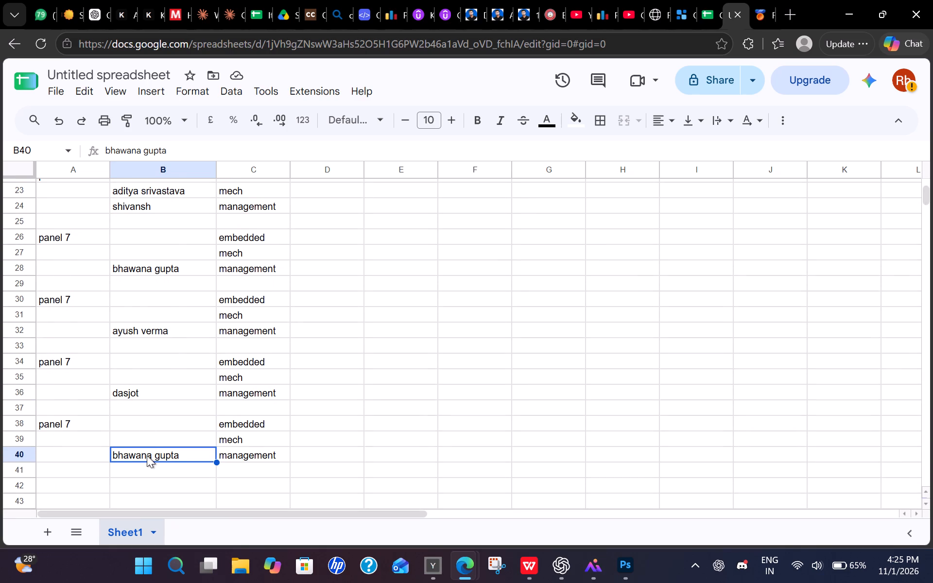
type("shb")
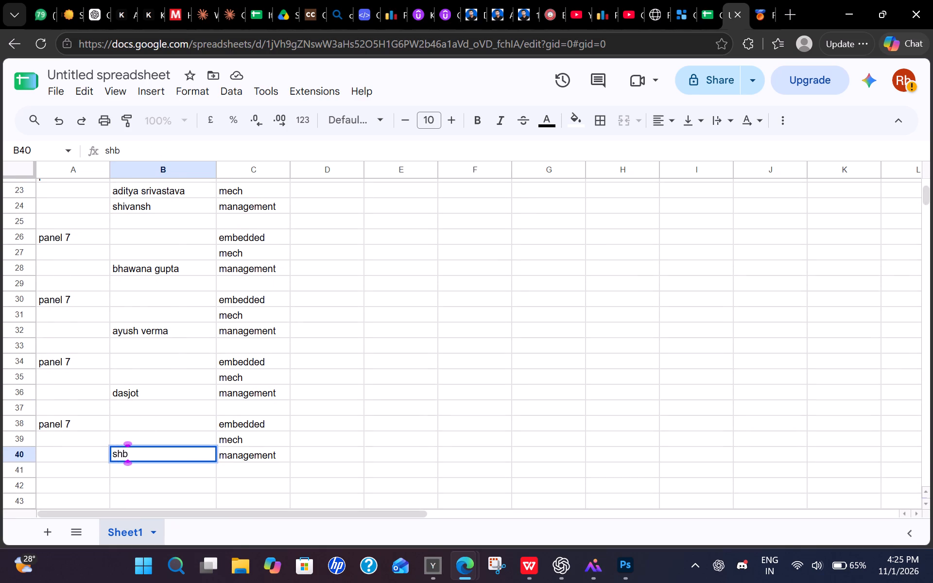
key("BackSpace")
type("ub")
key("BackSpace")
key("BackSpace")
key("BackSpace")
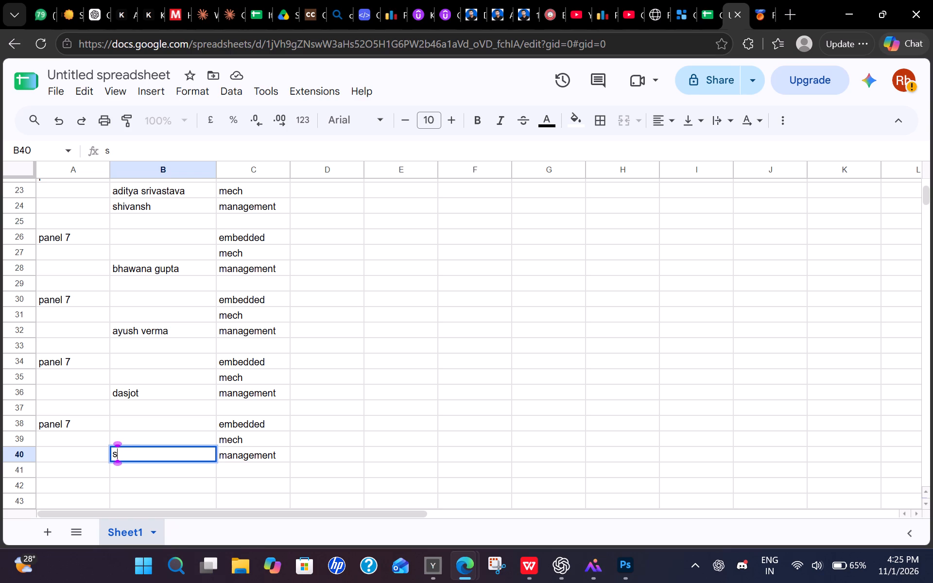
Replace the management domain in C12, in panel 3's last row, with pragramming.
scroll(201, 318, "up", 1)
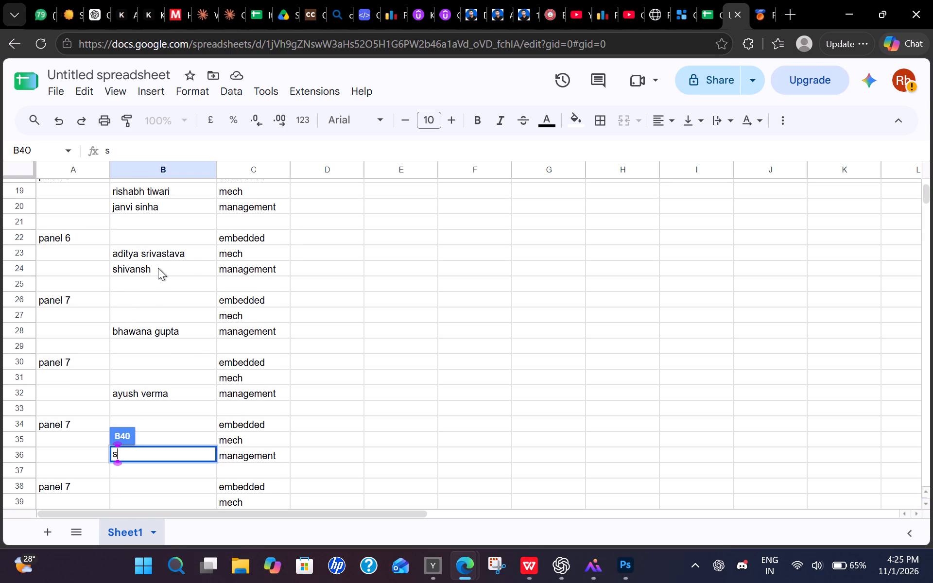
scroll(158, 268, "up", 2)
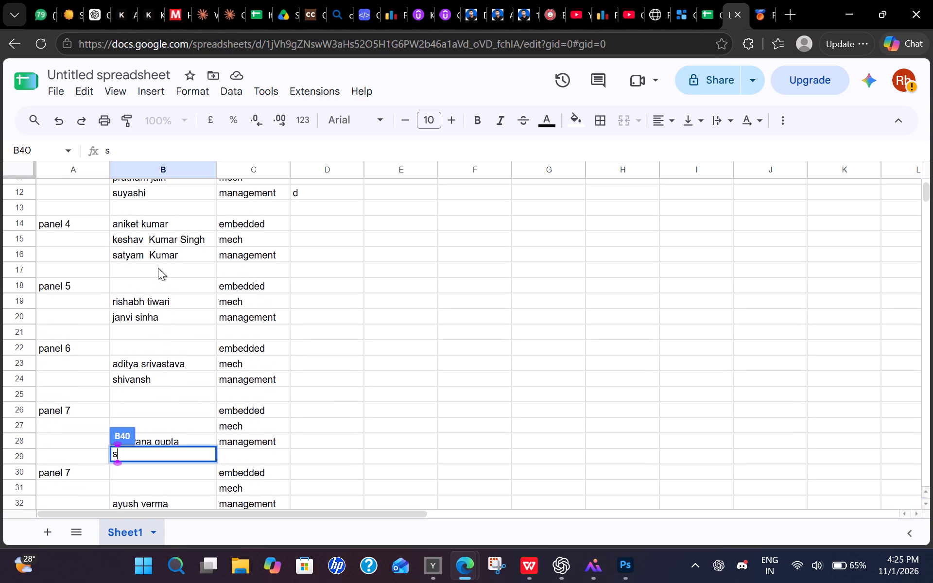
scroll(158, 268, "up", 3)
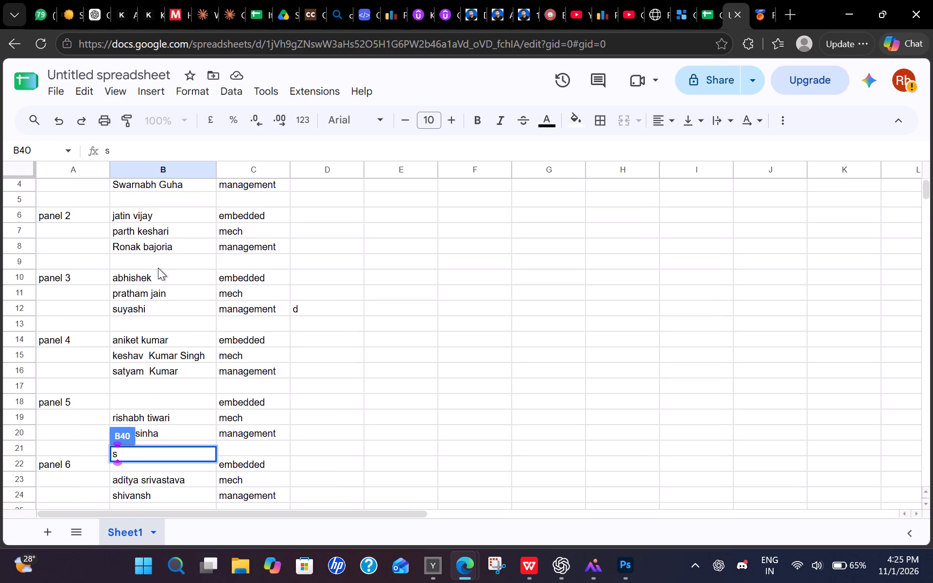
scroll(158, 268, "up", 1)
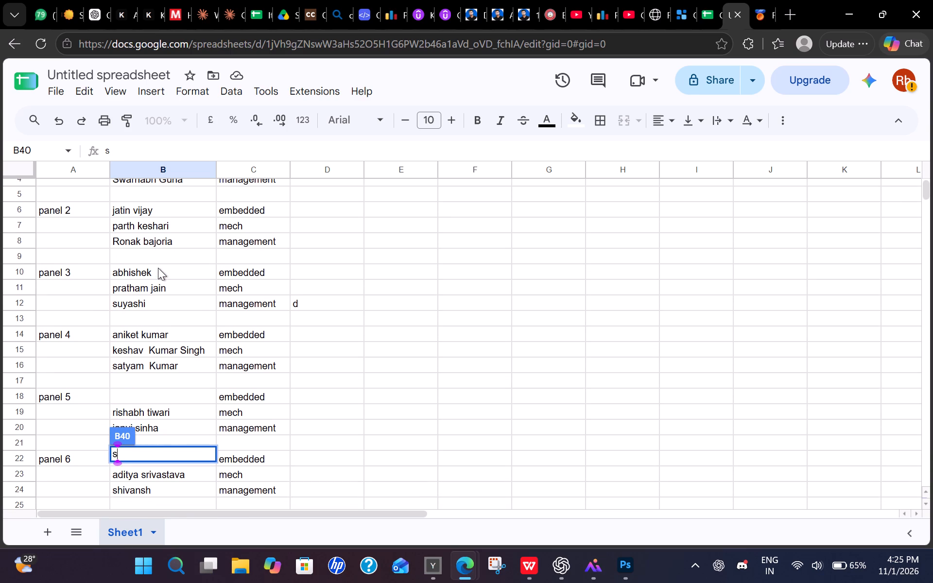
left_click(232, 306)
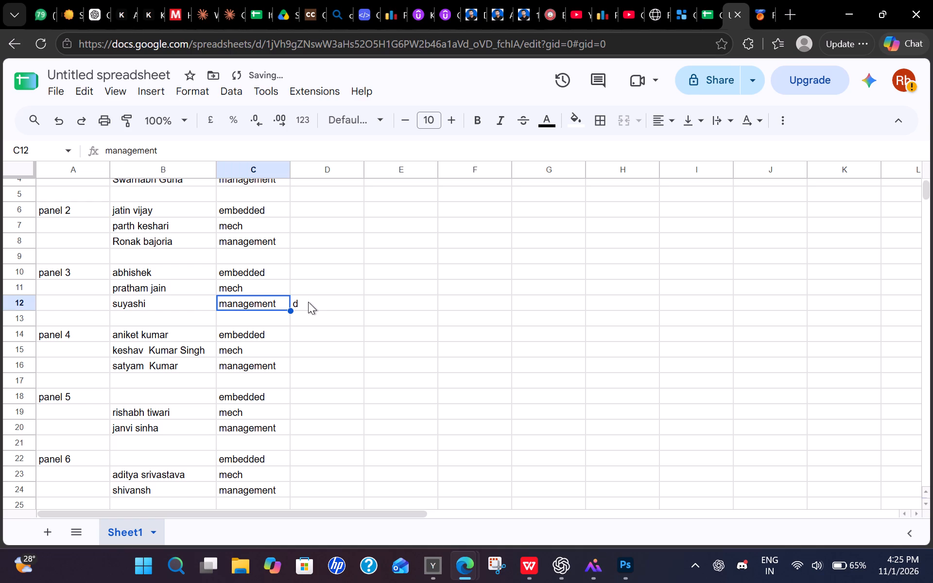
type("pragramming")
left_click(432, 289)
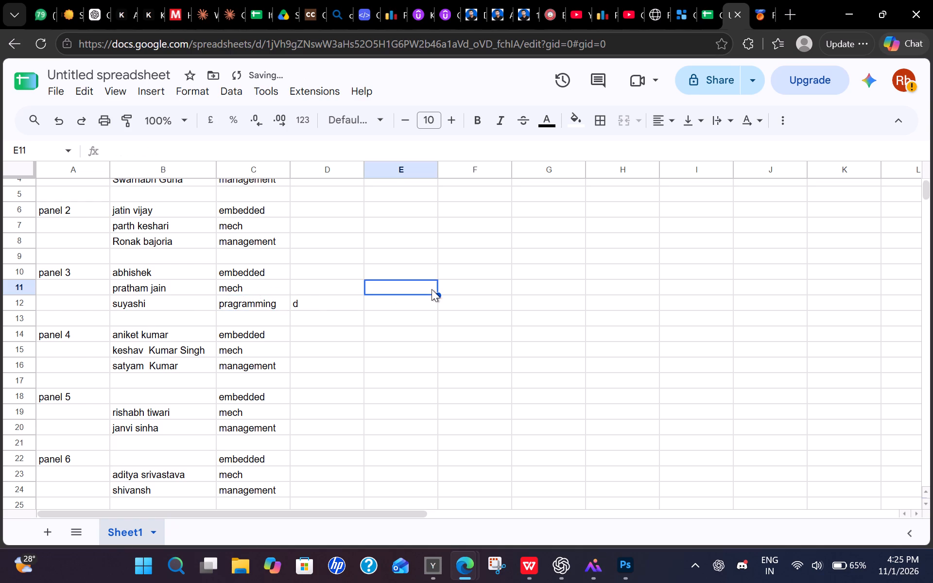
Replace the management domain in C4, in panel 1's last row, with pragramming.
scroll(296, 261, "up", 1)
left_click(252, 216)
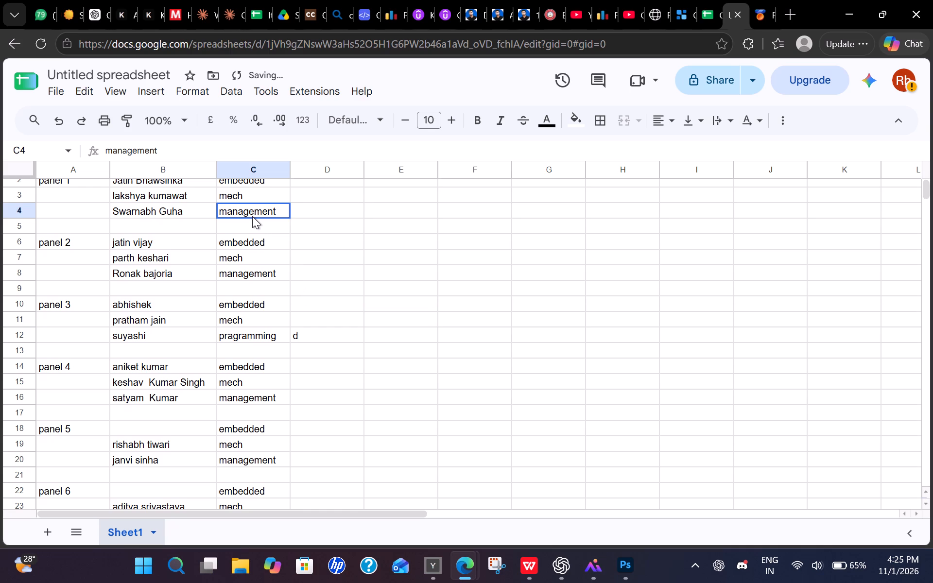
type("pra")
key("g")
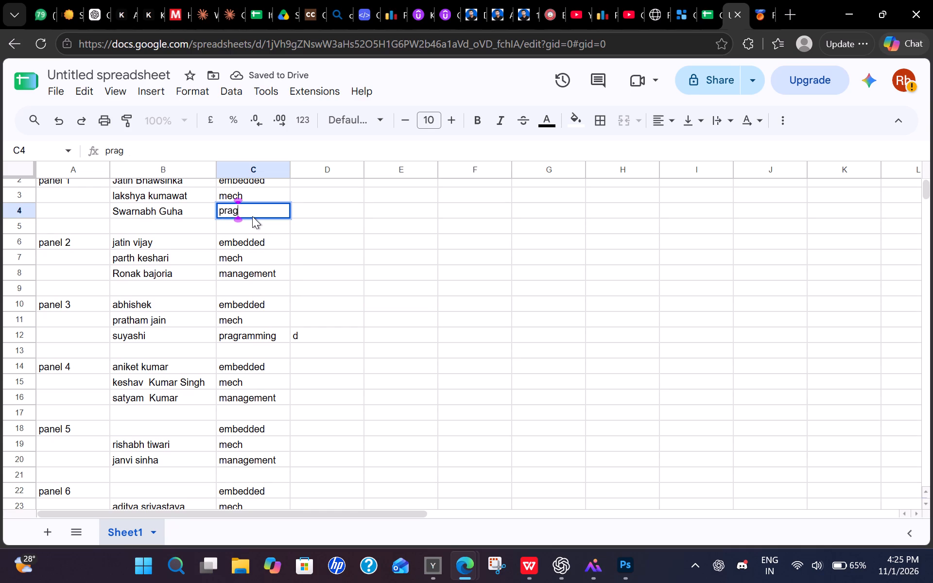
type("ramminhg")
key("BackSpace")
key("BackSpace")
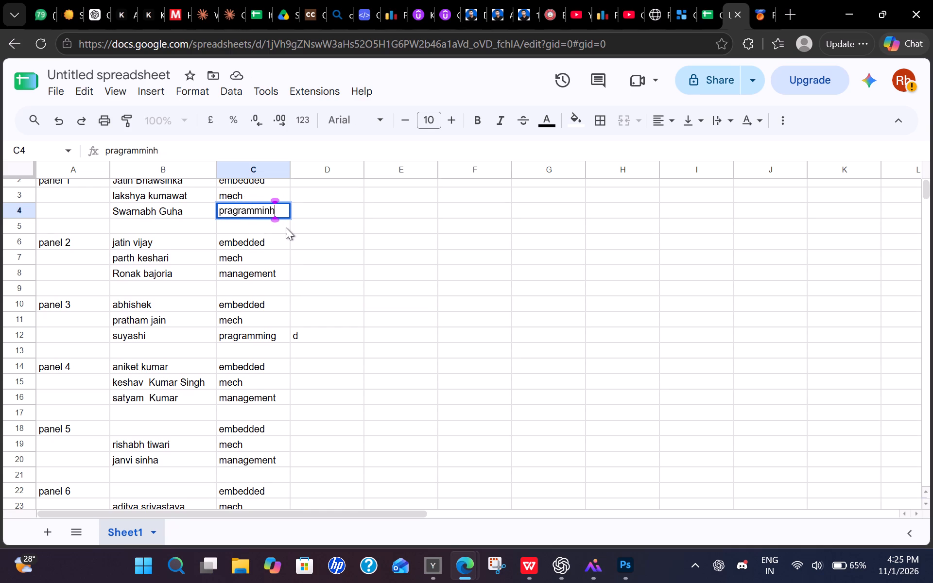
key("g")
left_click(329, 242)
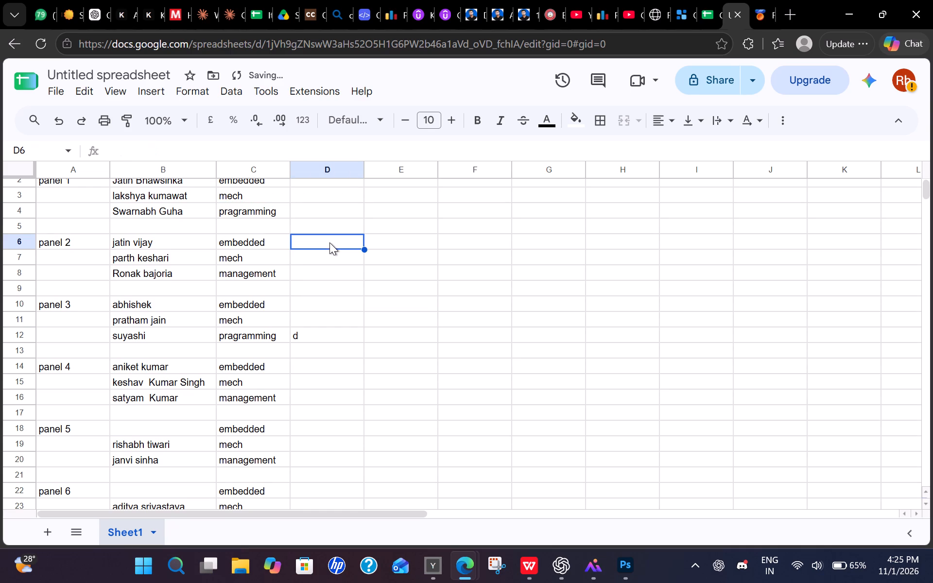
Correct the spelling of panel 1's domain in C4 to programming.
scroll(329, 243, "down", 1)
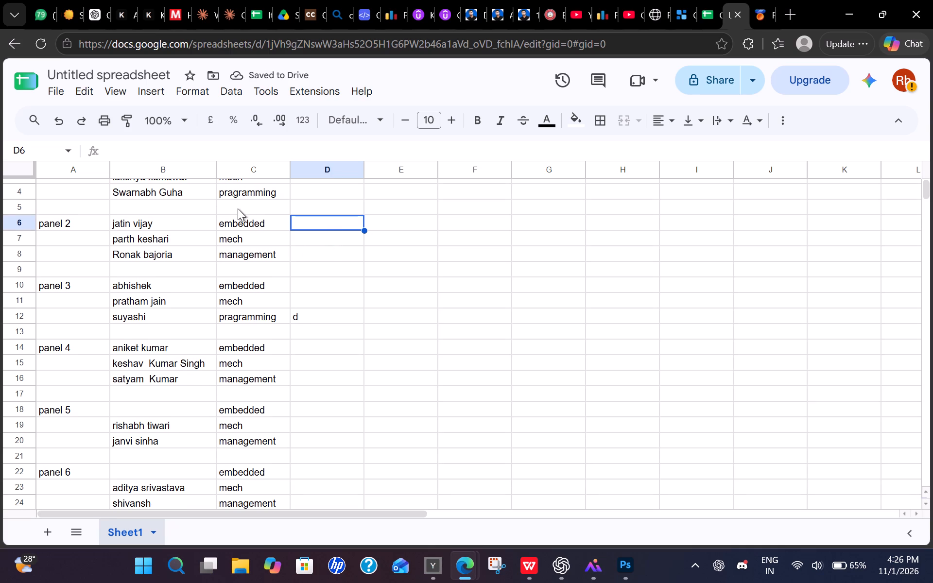
double_click(232, 197)
left_click_drag(232, 195, 322, 193)
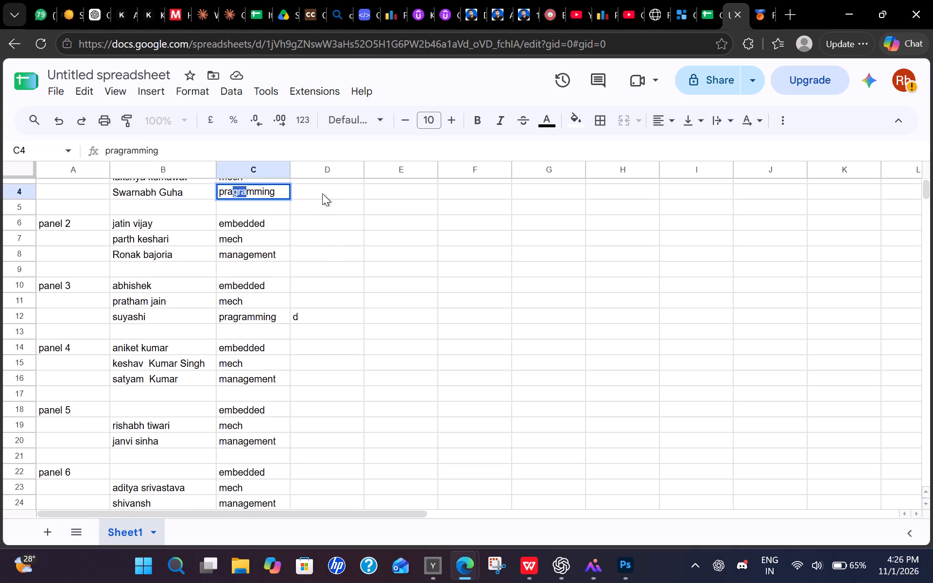
left_click_drag(322, 193, 328, 193)
key("BackSpace")
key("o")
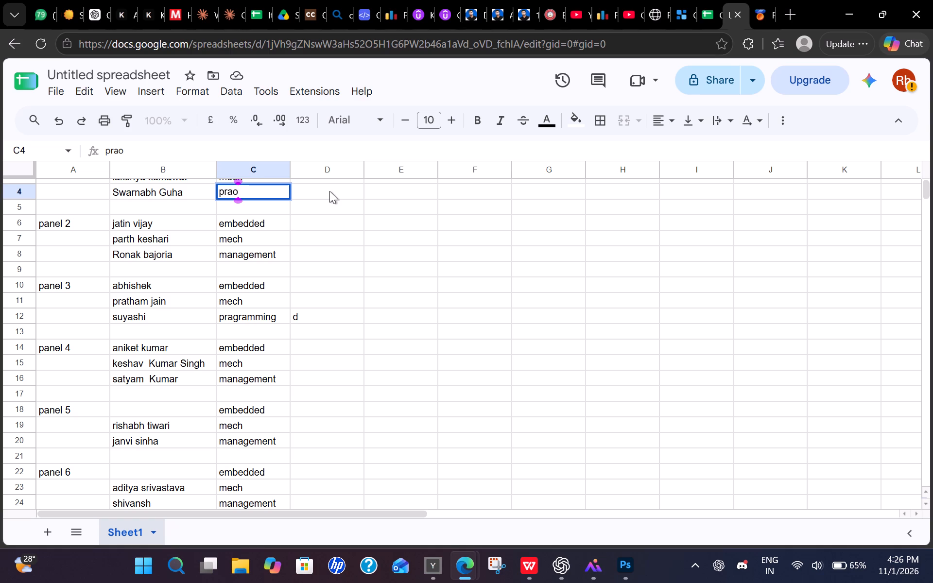
key("BackSpace")
key("BackSpace")
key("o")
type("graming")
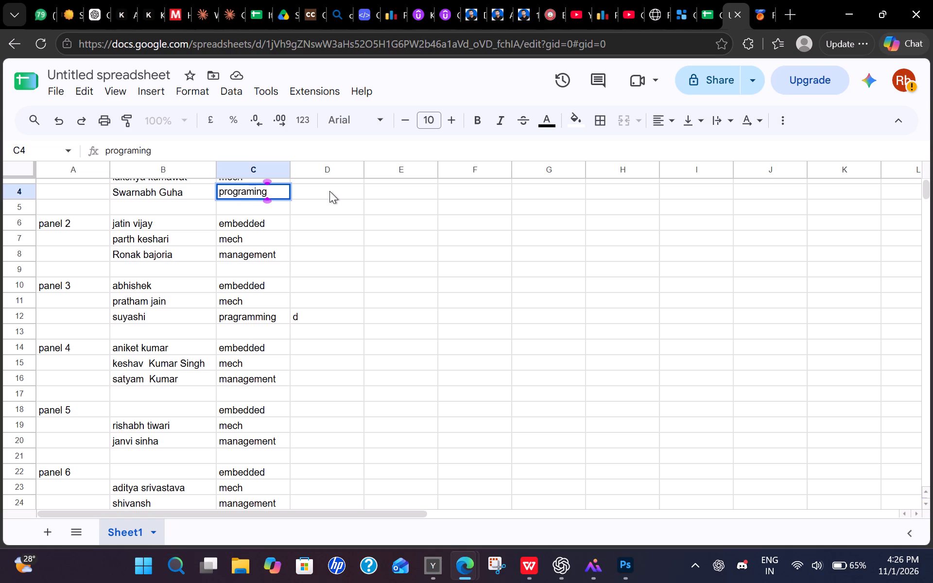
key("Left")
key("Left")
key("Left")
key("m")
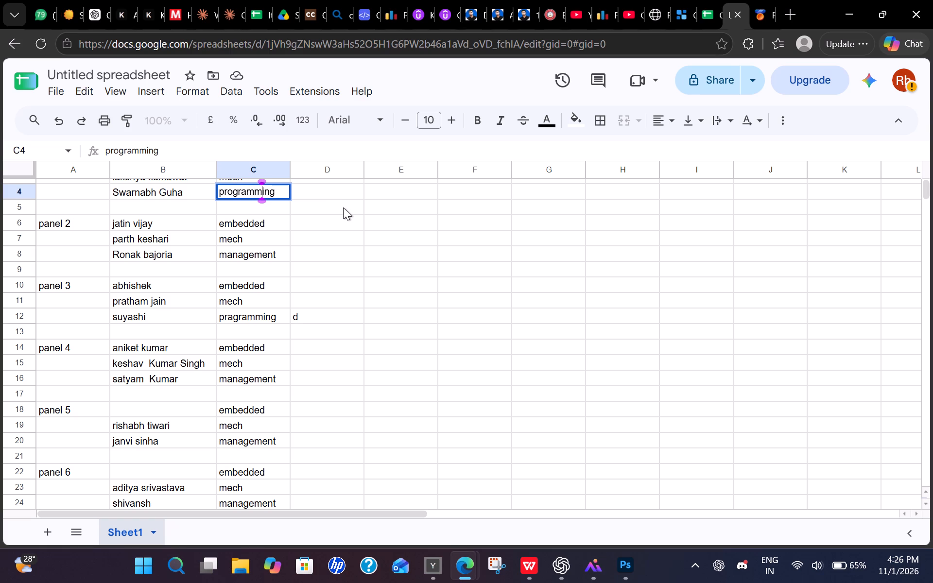
left_click(342, 210)
Copy the programming domain from C4 over the misspelled domain in C12 of panel 3.
left_click(273, 189)
key("ctrl+c")
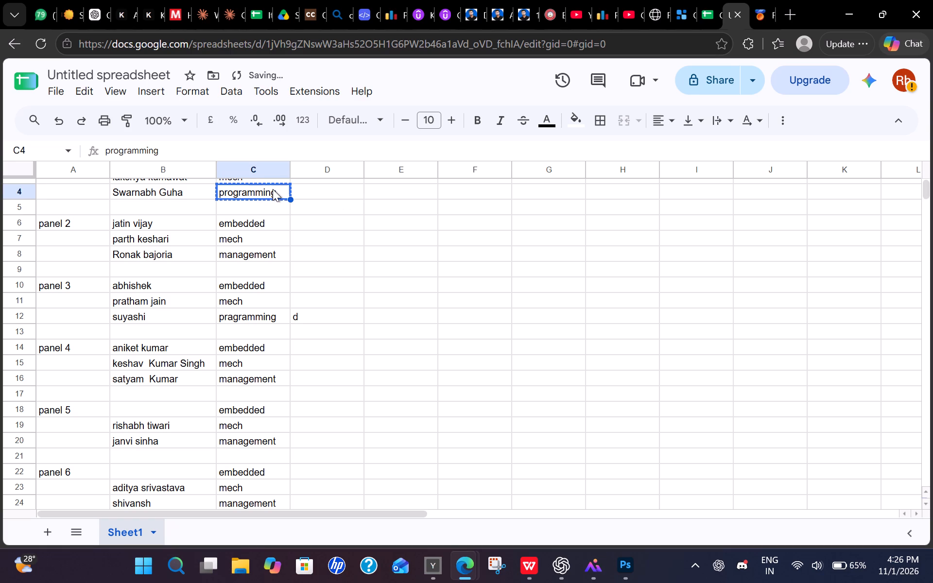
left_click(258, 318)
left_click(258, 318, "ctrl")
key("ctrl+v")
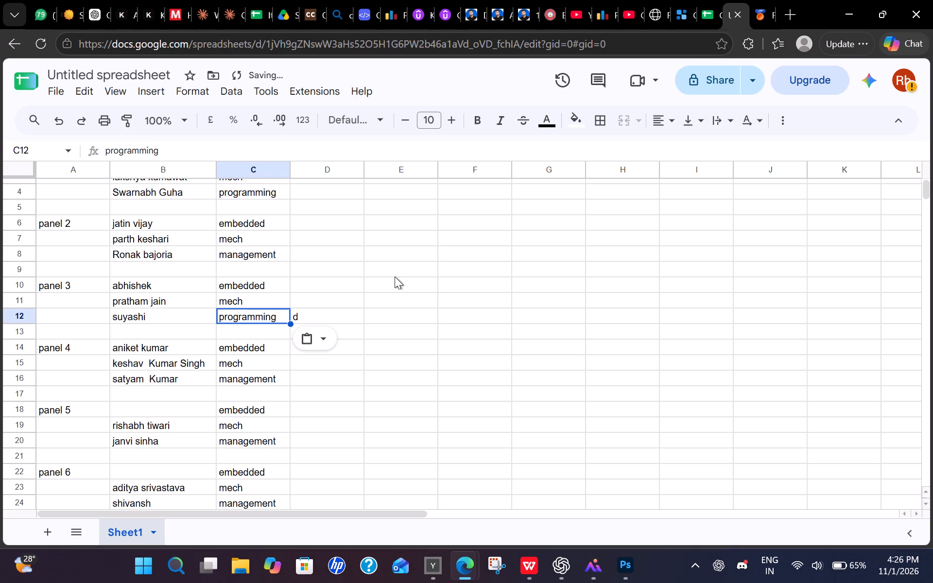
left_click(395, 276)
Paste the copied programming domain over management in C40, in the last panel block.
scroll(355, 307, "down", 3)
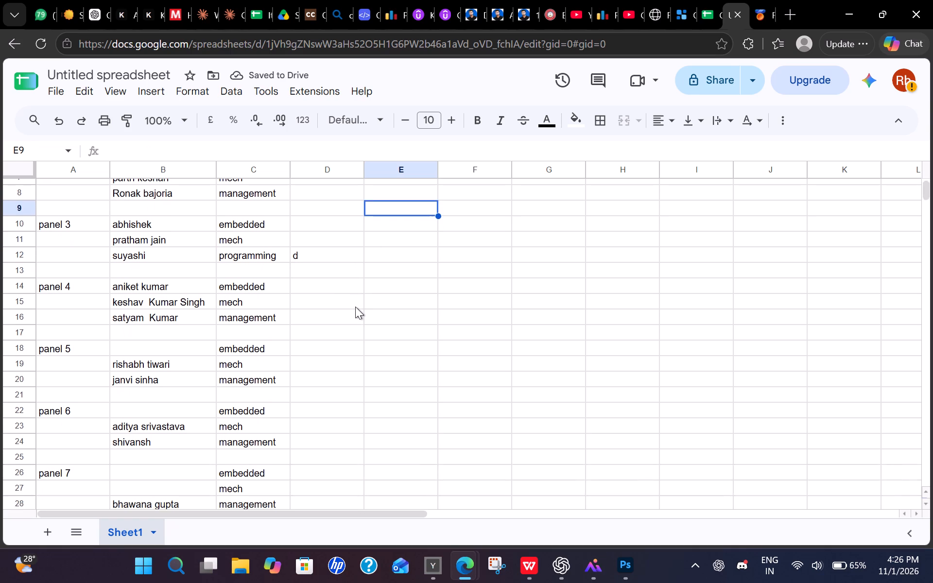
scroll(355, 307, "down", 2)
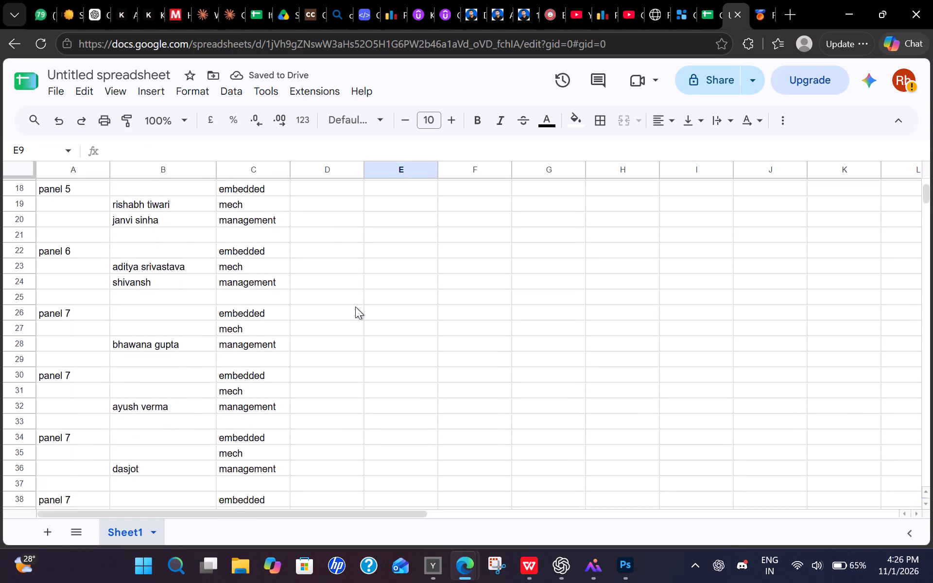
scroll(355, 307, "down", 1)
left_click(276, 394)
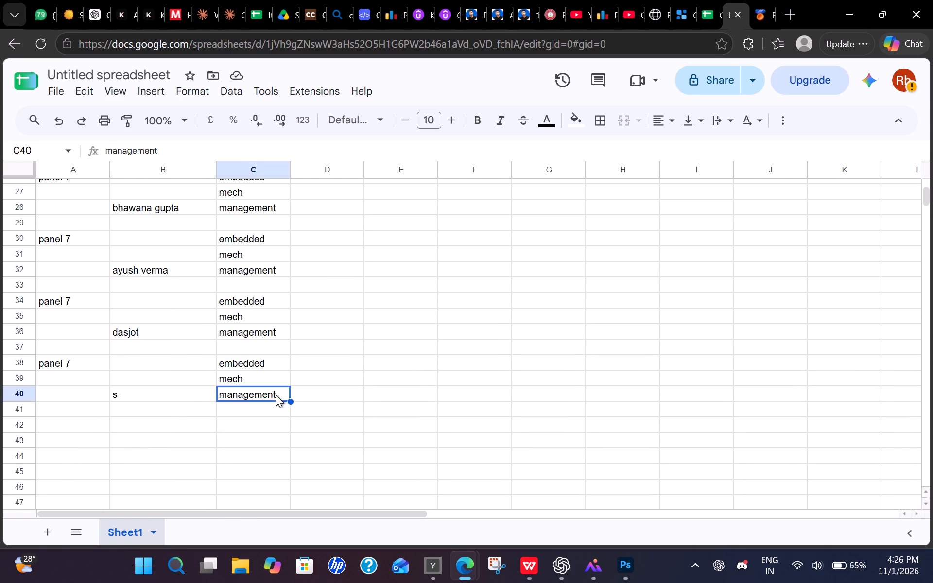
key("ctrl+v")
Replace the partial entry in B40, beside the last block's programming domain, with that panelist's full name.
left_click(184, 396)
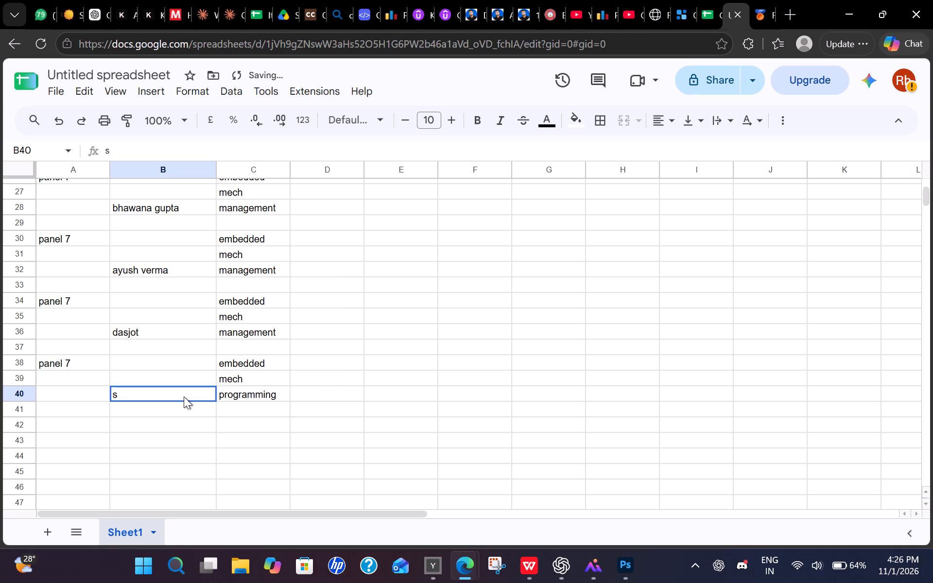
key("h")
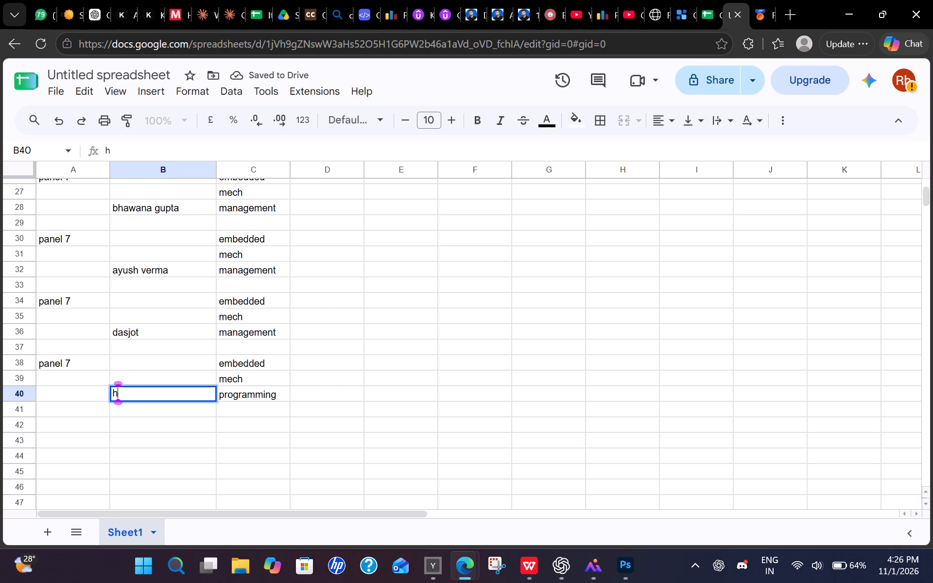
key("BackSpace")
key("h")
key("BackSpace")
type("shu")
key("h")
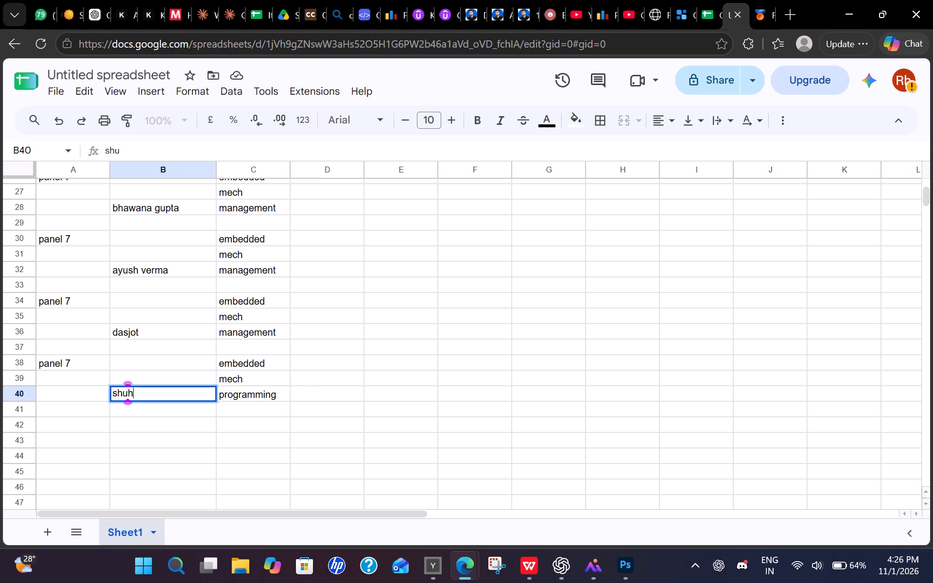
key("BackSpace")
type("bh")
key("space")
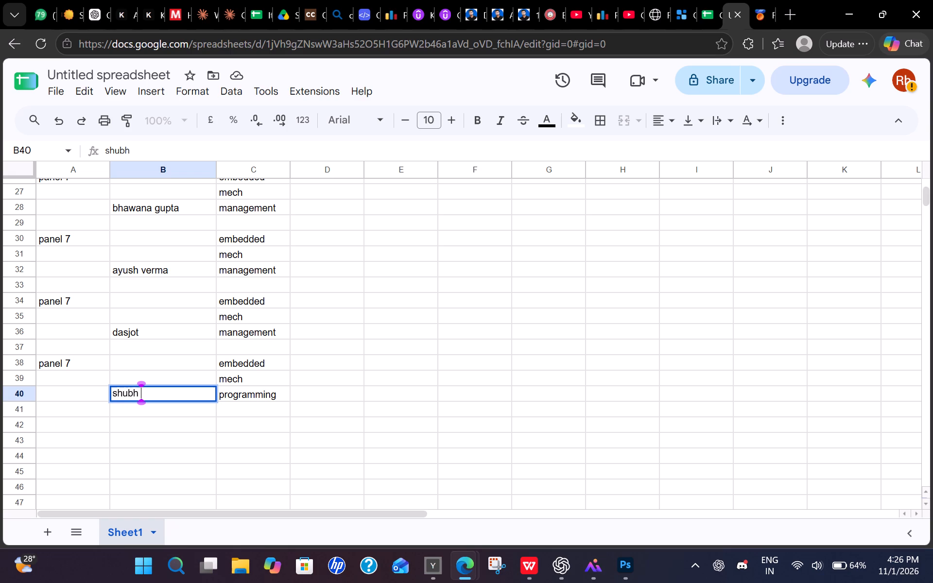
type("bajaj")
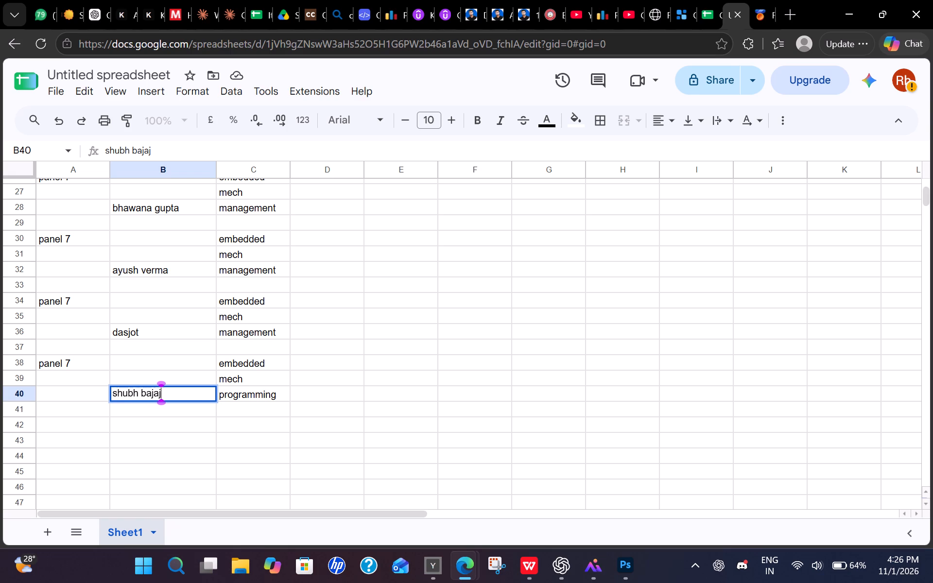
left_click(463, 343)
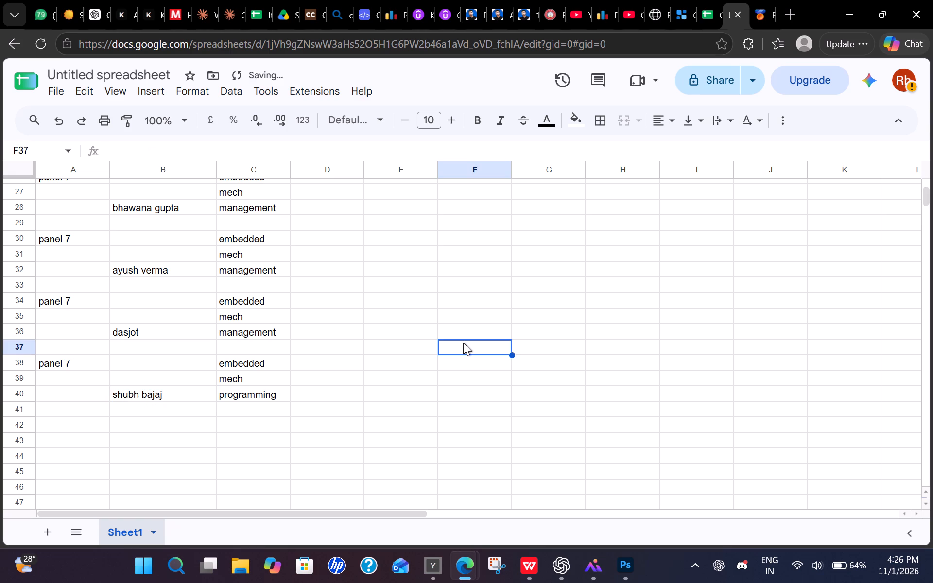
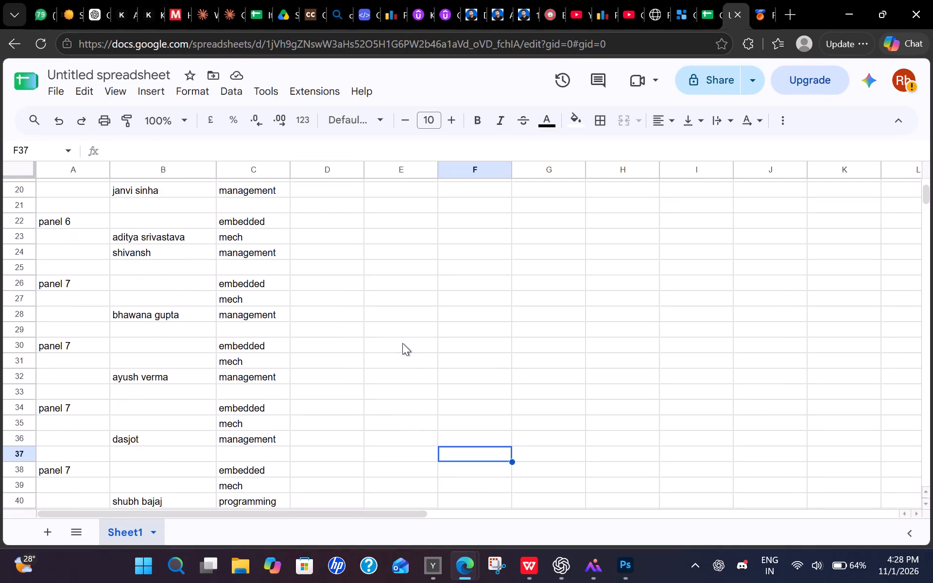
Renumber the repeated panel 7 labels in A30, A34 and A38 as panel 8, panel 9 and panel 10.
scroll(402, 343, "down", 1)
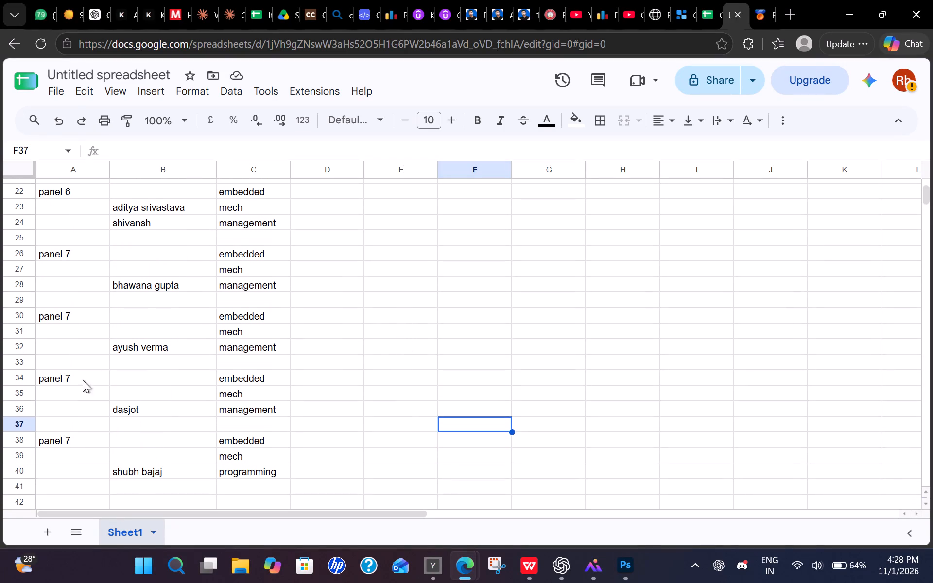
double_click(79, 315)
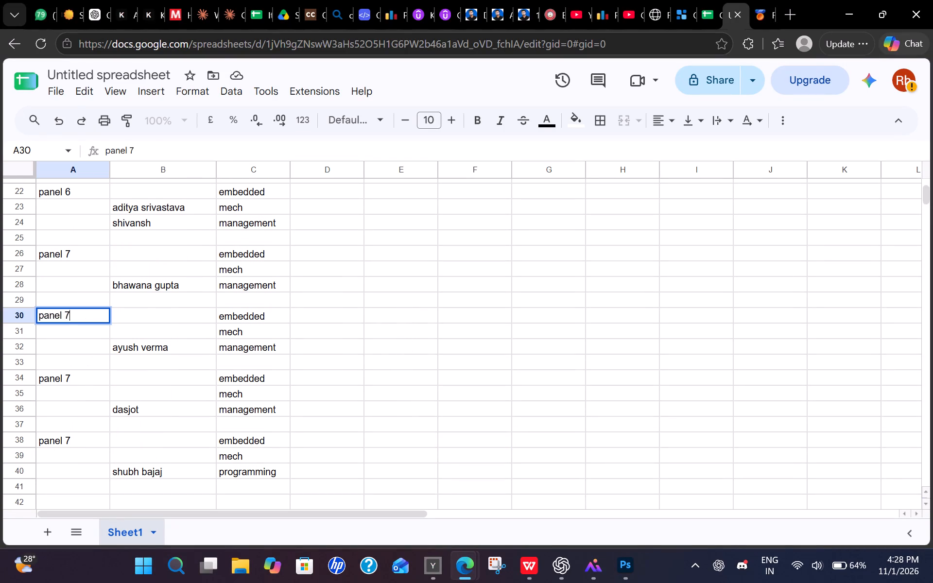
key("BackSpace")
key("8")
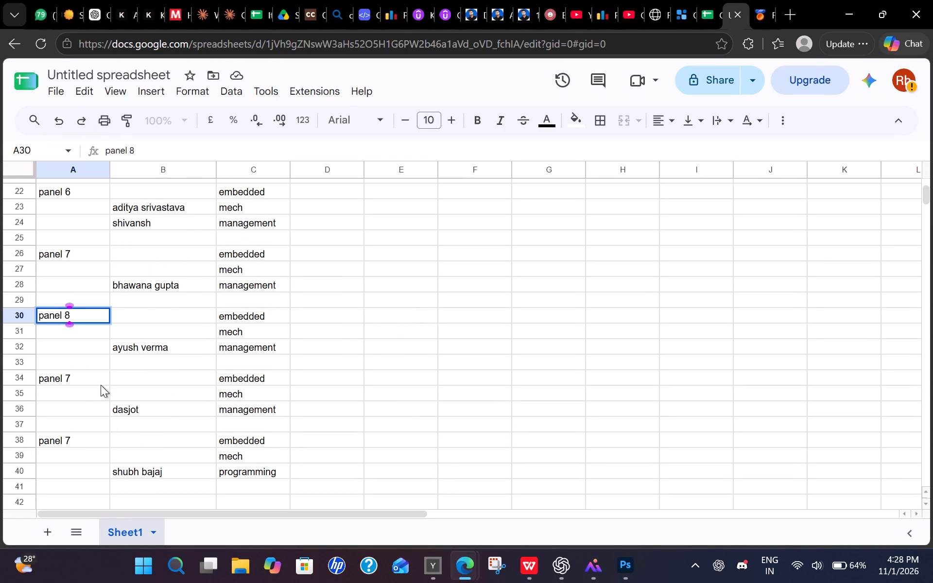
double_click(99, 377)
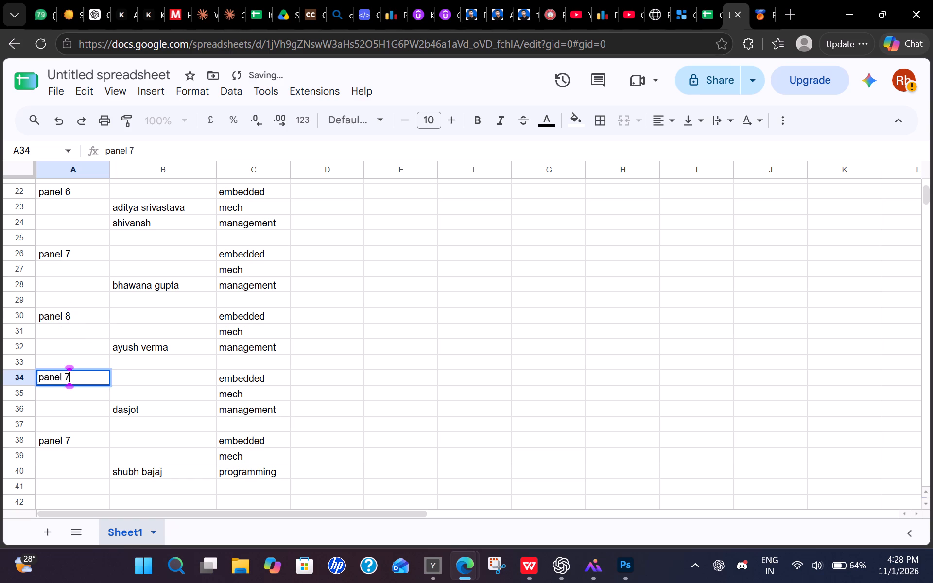
key("9")
key("BackSpace")
key("BackSpace")
key("9")
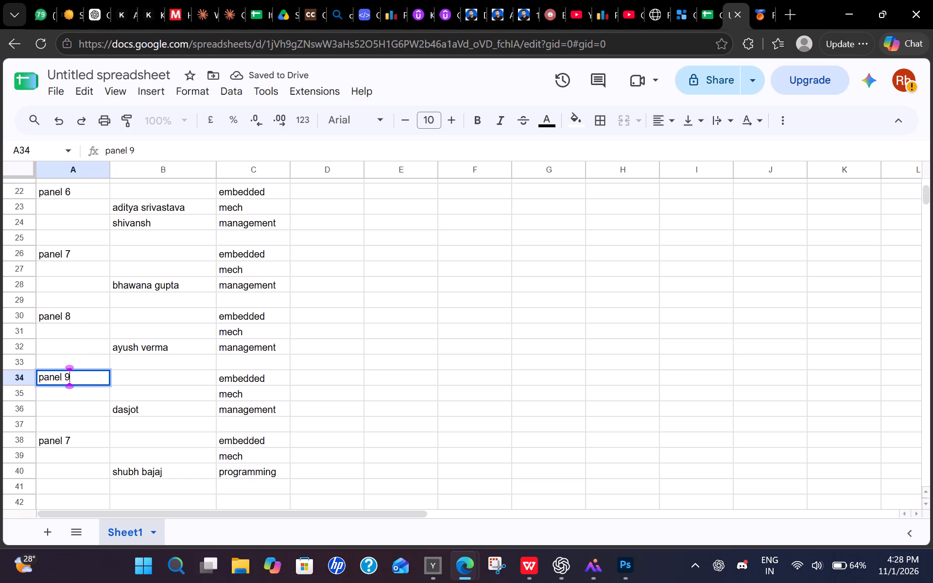
double_click(82, 437)
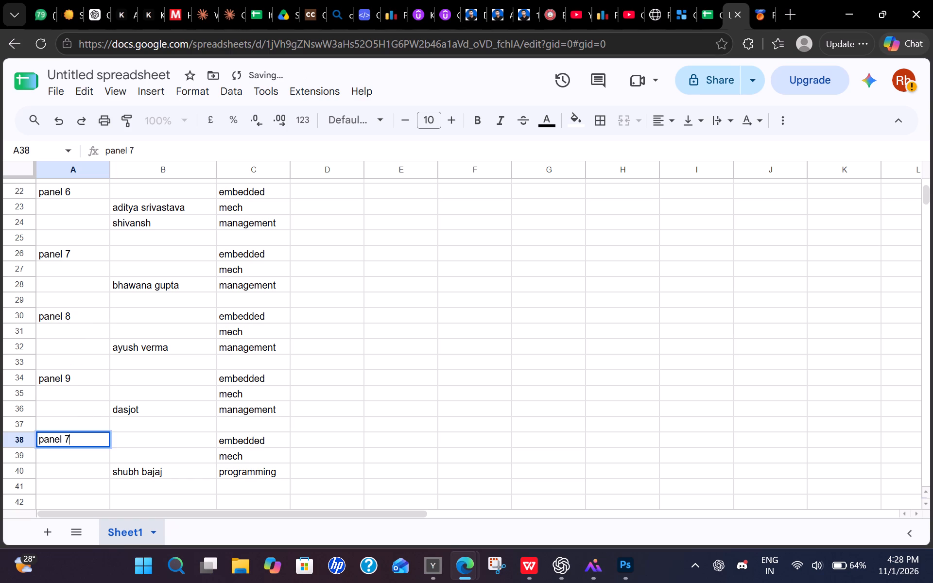
key("BackSpace")
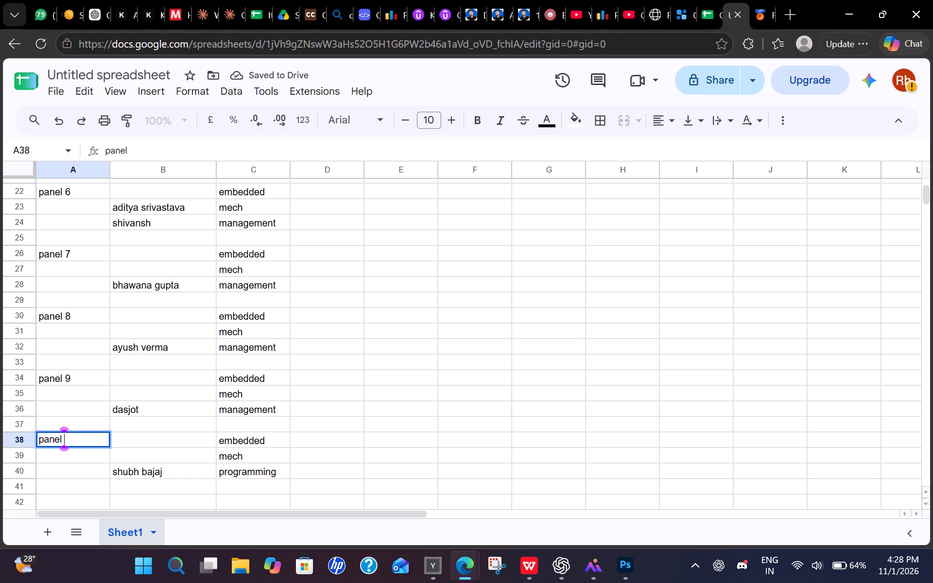
type("10")
left_click(438, 331)
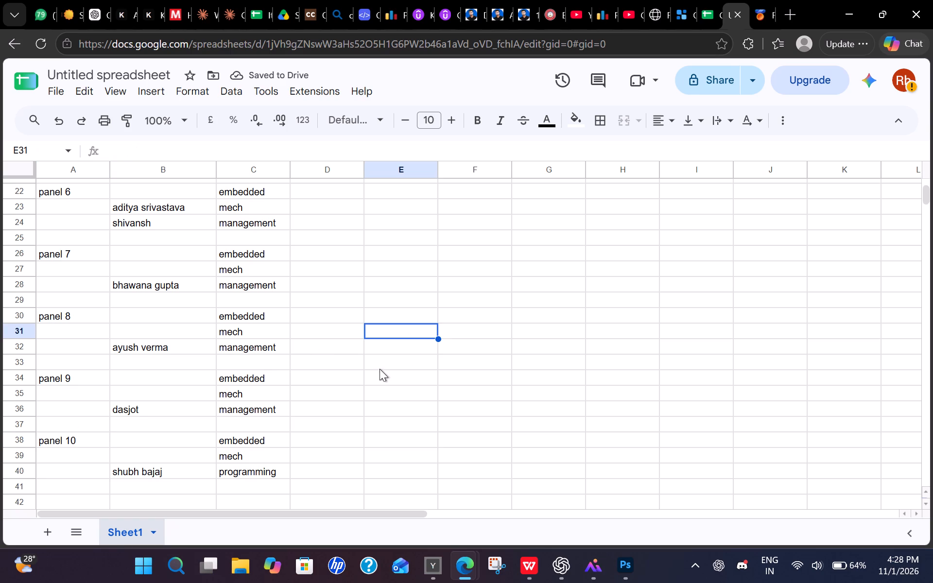
Copy the programming domain from C40 over mech in C35 of panel 9.
left_click(252, 470)
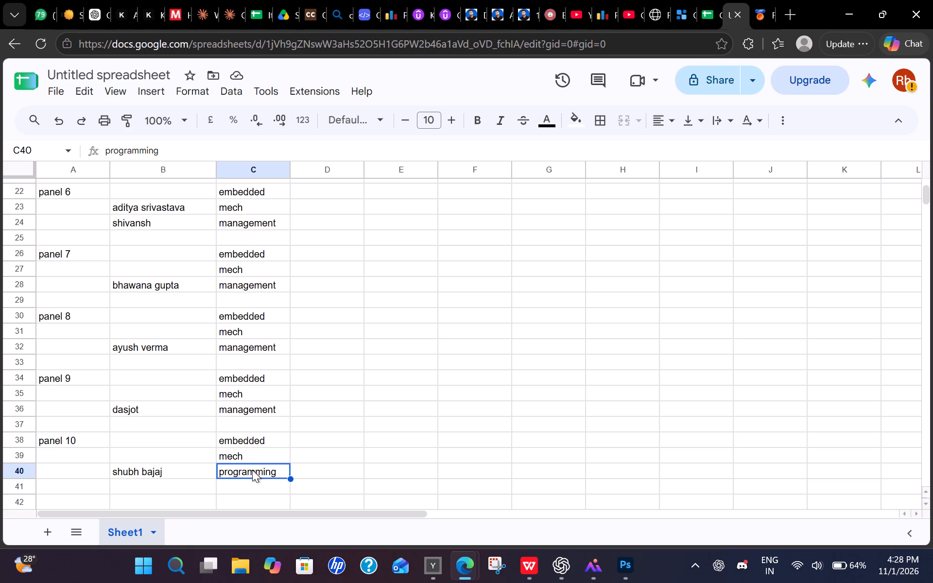
key("ctrl+c")
left_click(256, 395)
key("ctrl+v")
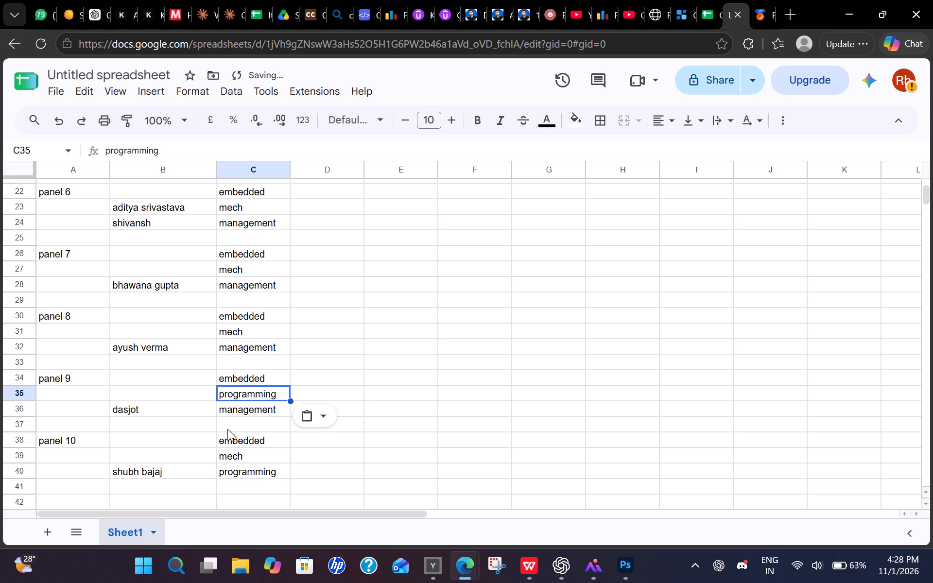
Move panel 10's panelist name from B40 to B35, beside panel 9's programming domain.
left_click(185, 471)
left_click(176, 473)
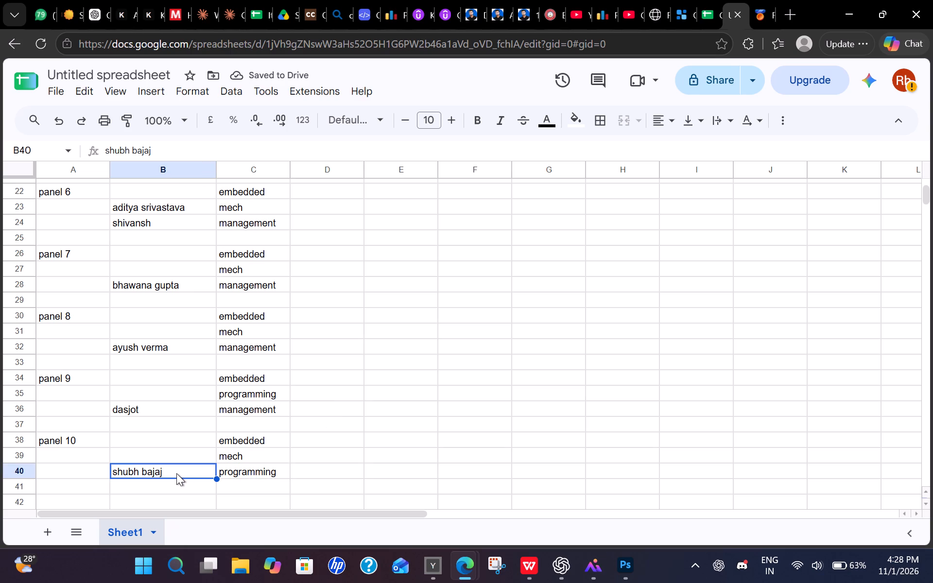
left_click_drag(176, 478, 159, 392)
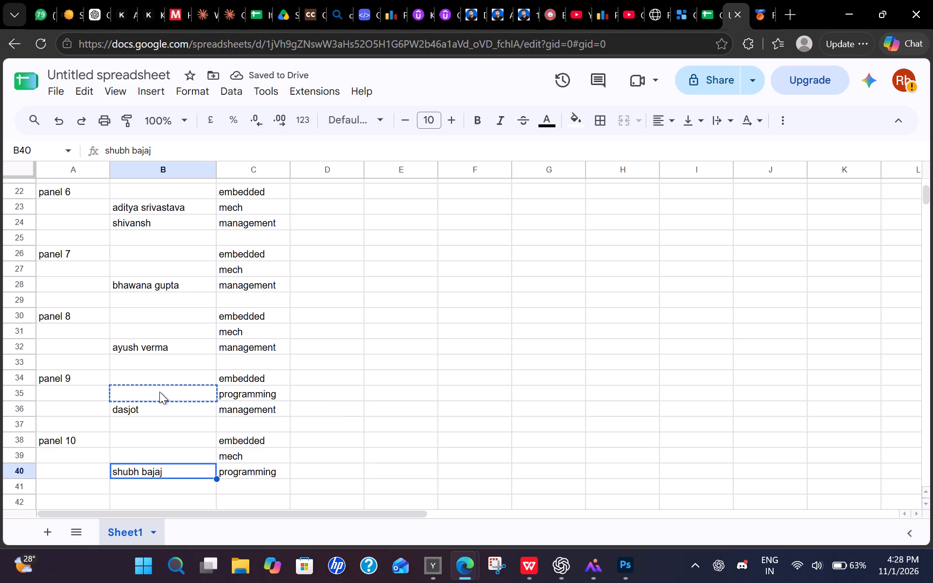
left_click_drag(159, 392, 159, 393)
key("BackSpace")
key("ctrl+z")
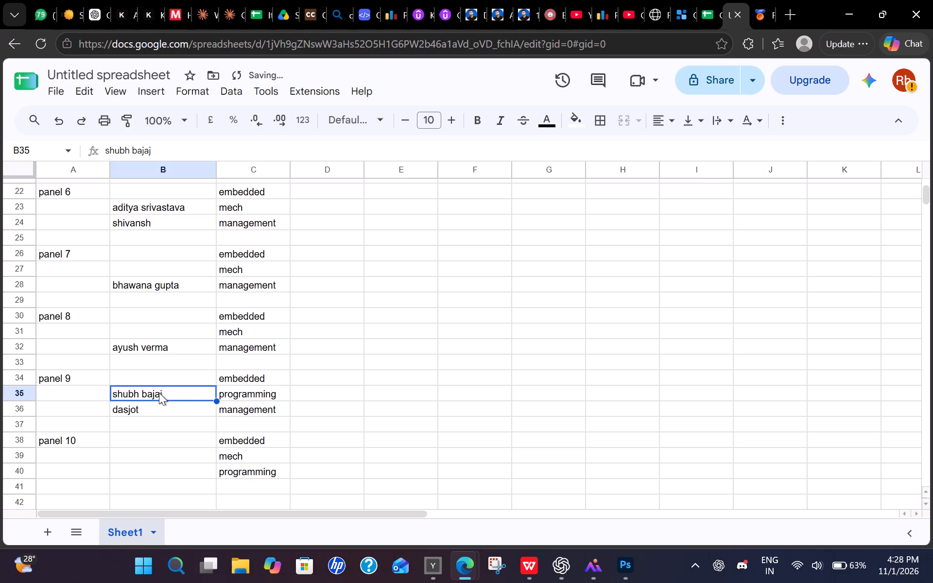
left_click(528, 395)
Clear the whole panel 10 block in A38:C40.
left_click_drag(60, 438, 256, 475)
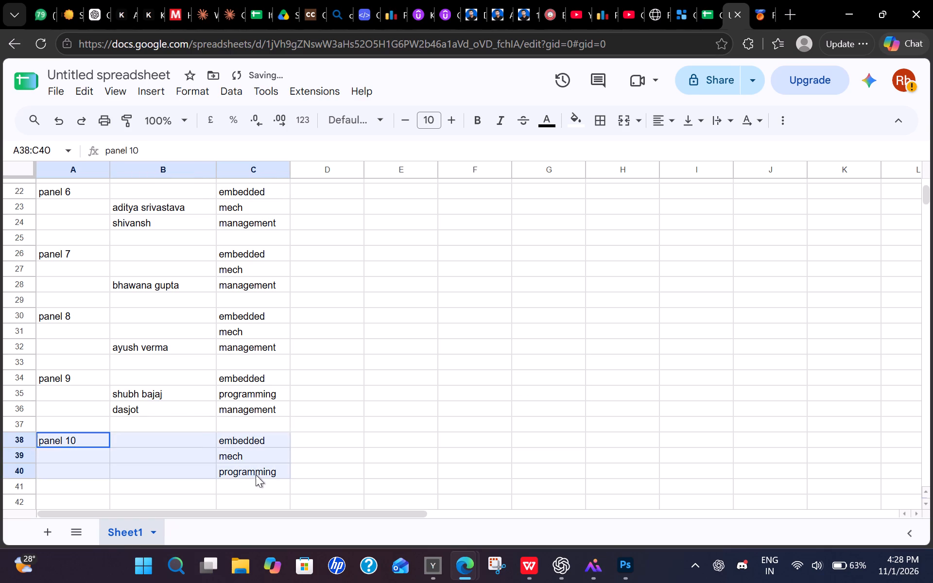
left_click_drag(256, 475, 257, 475)
key("BackSpace")
left_click(775, 286)
Enter anik as panel 5's embedded panelist in B18.
scroll(553, 347, "up", 1)
scroll(400, 359, "down", 1)
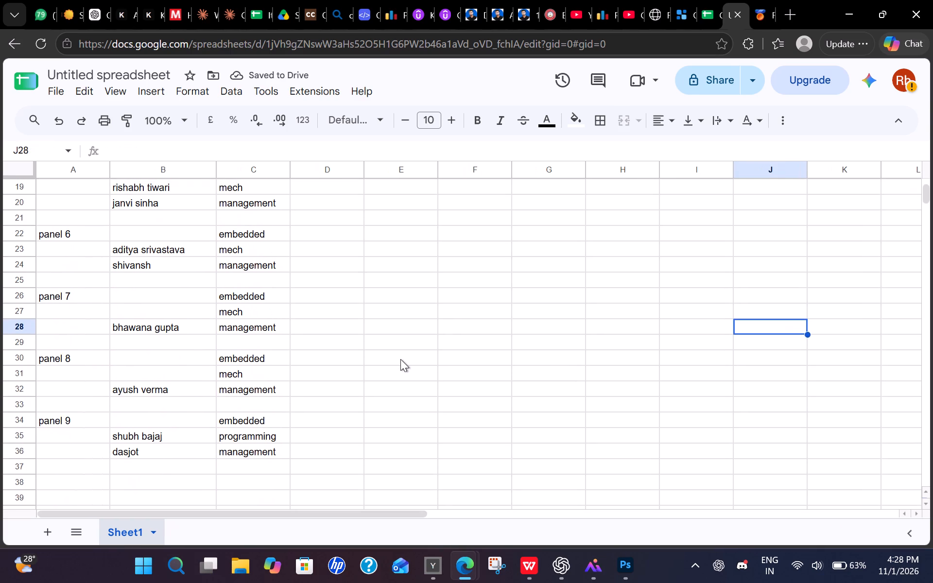
scroll(400, 359, "down", 1)
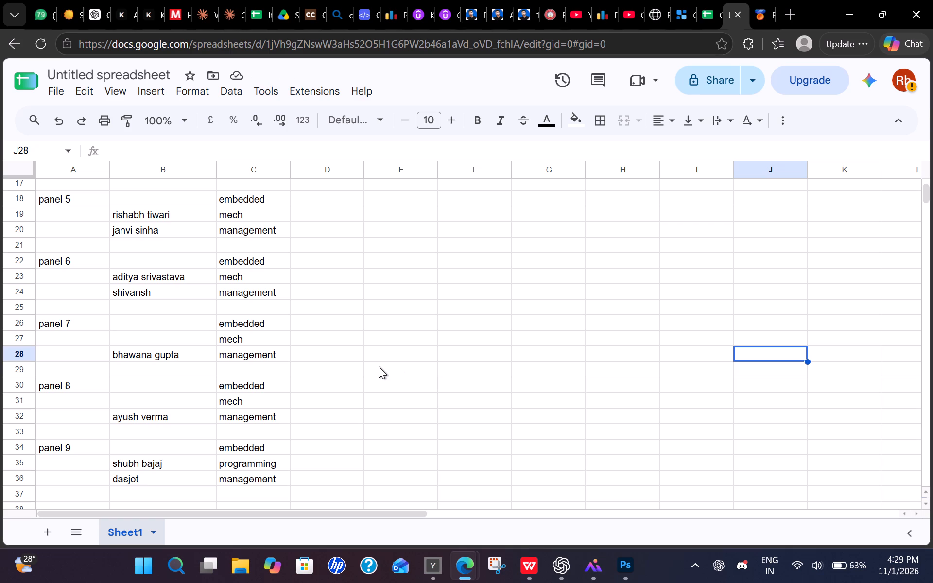
scroll(379, 366, "up", 2)
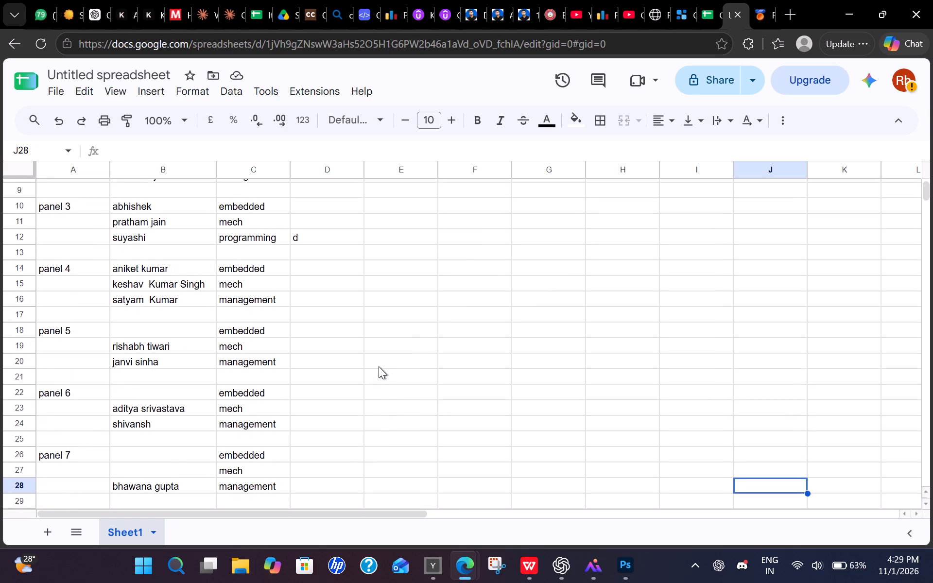
scroll(379, 366, "up", 4)
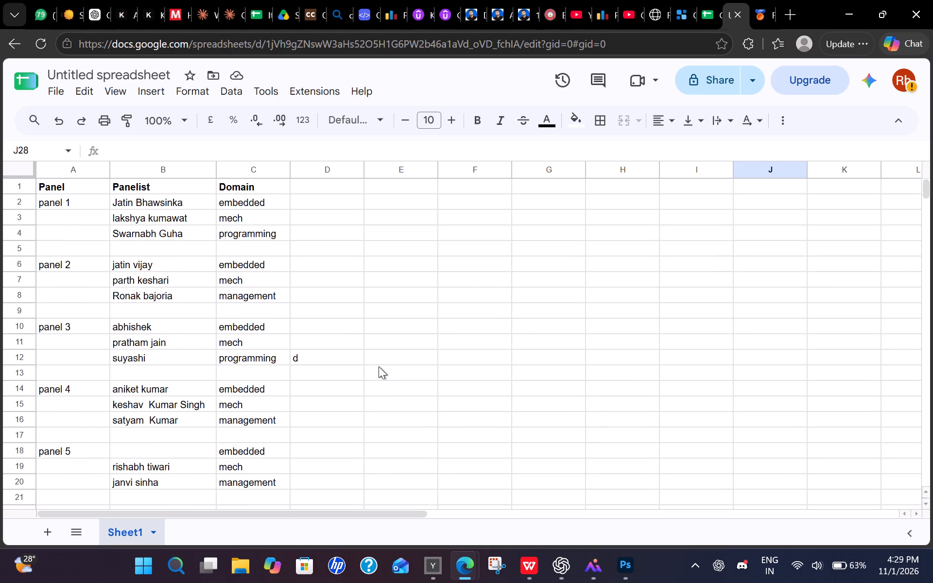
left_click(188, 447)
type("anik")
key("space")
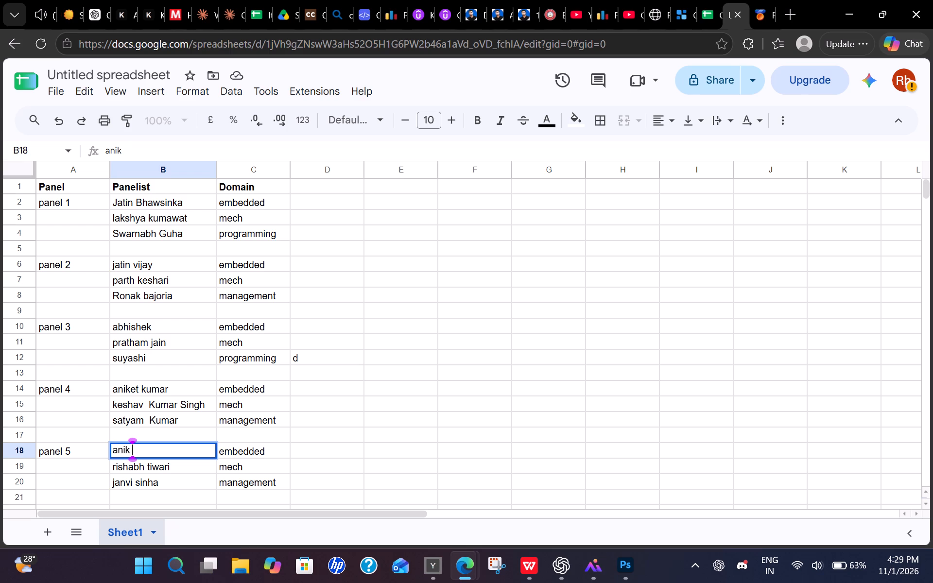
left_click(314, 377)
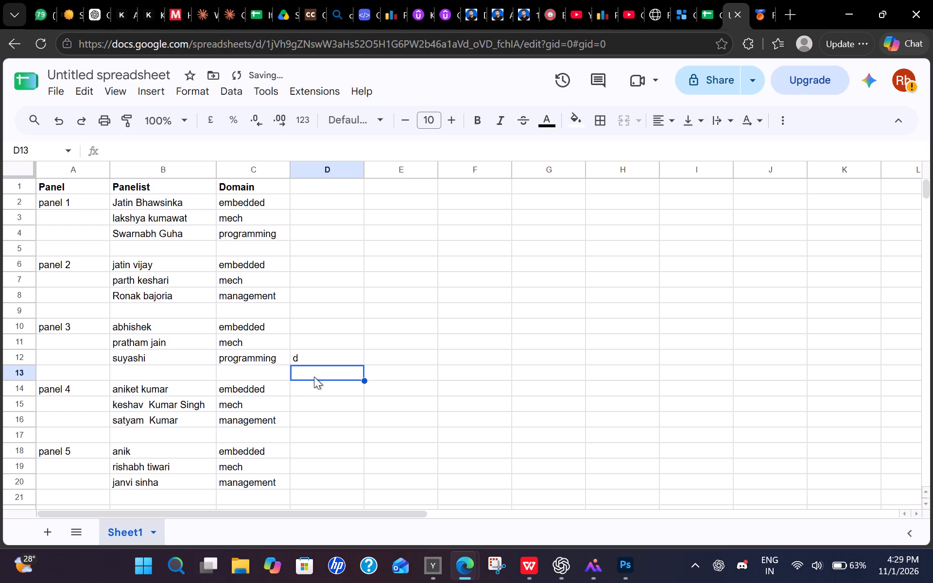
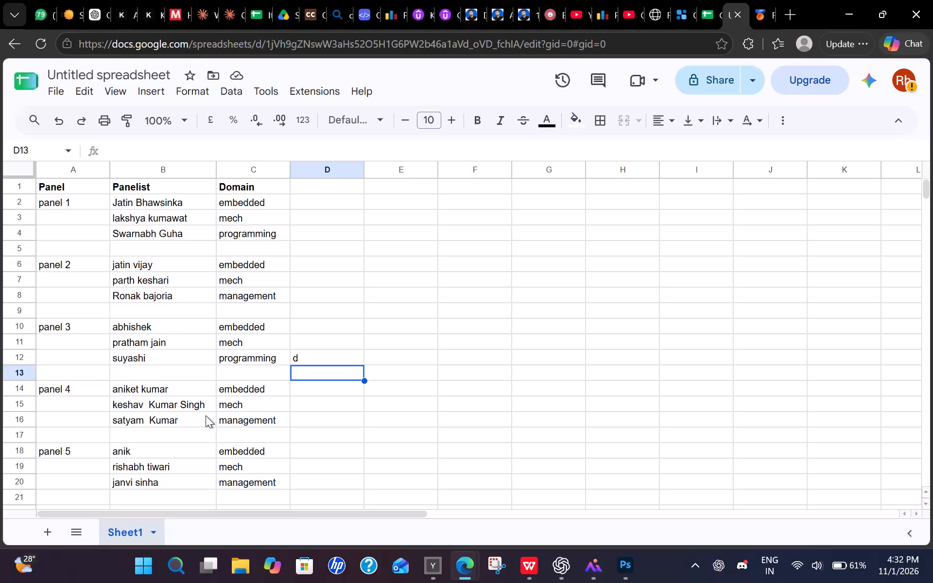
Enter a name beginning with adi as panel 6's embedded panelist in B22.
scroll(206, 415, "down", 2)
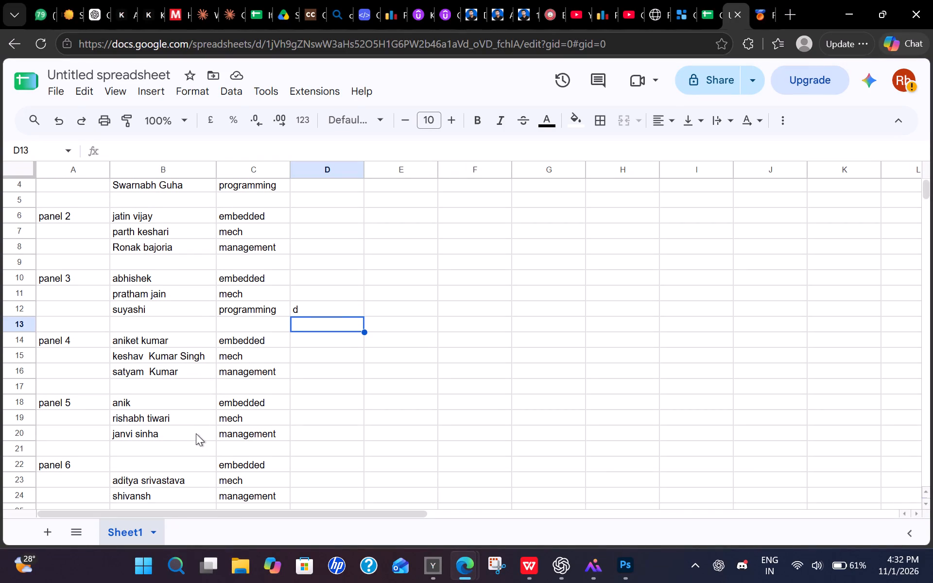
scroll(196, 433, "down", 1)
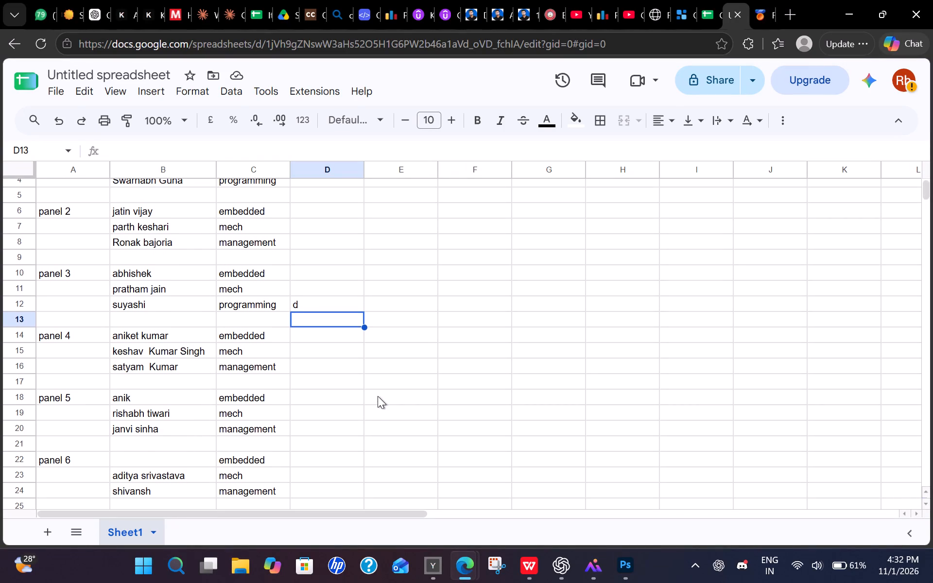
scroll(378, 396, "down", 3)
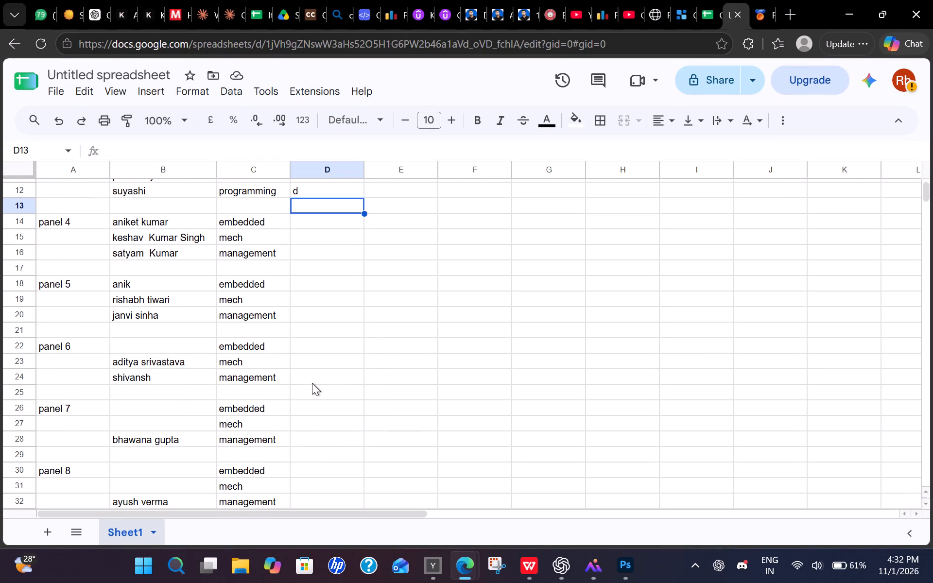
left_click(203, 345)
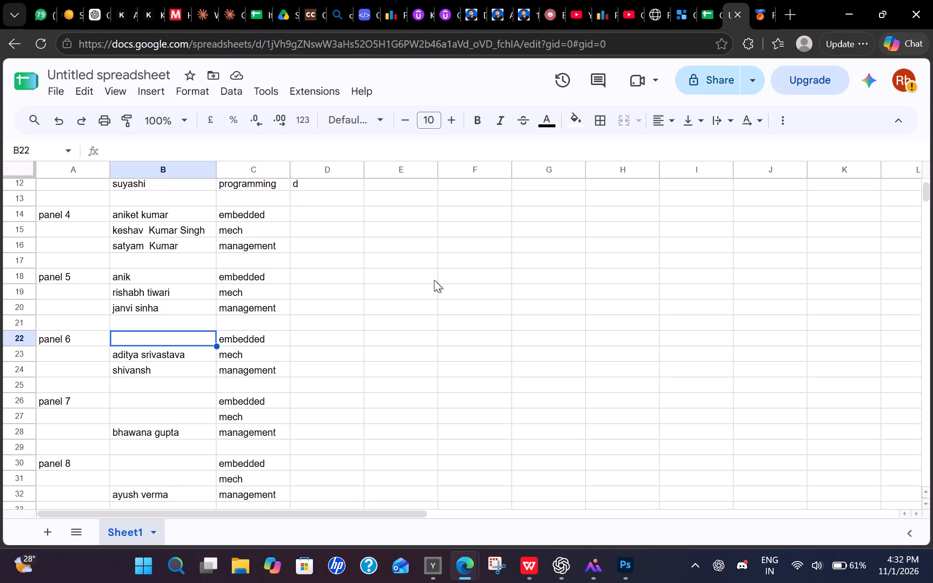
type("adi")
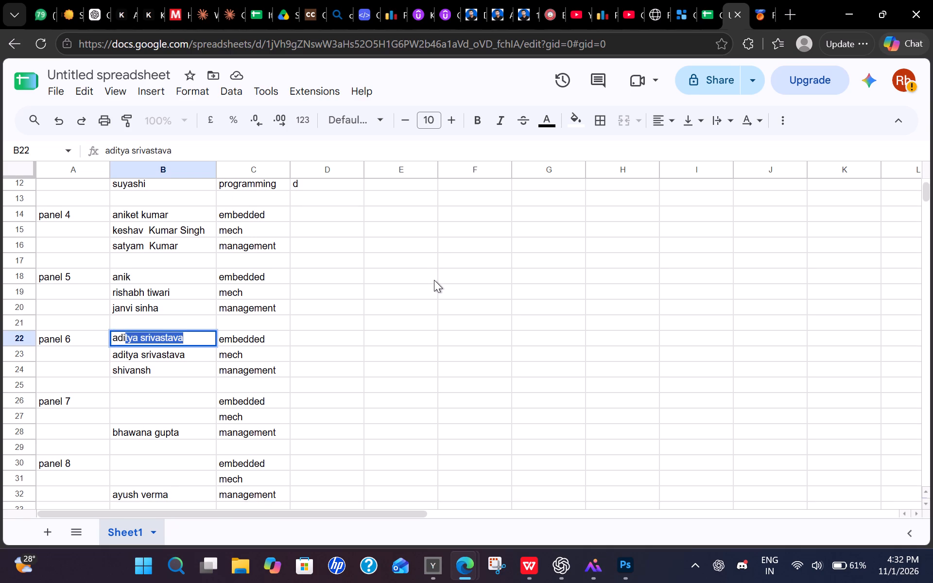
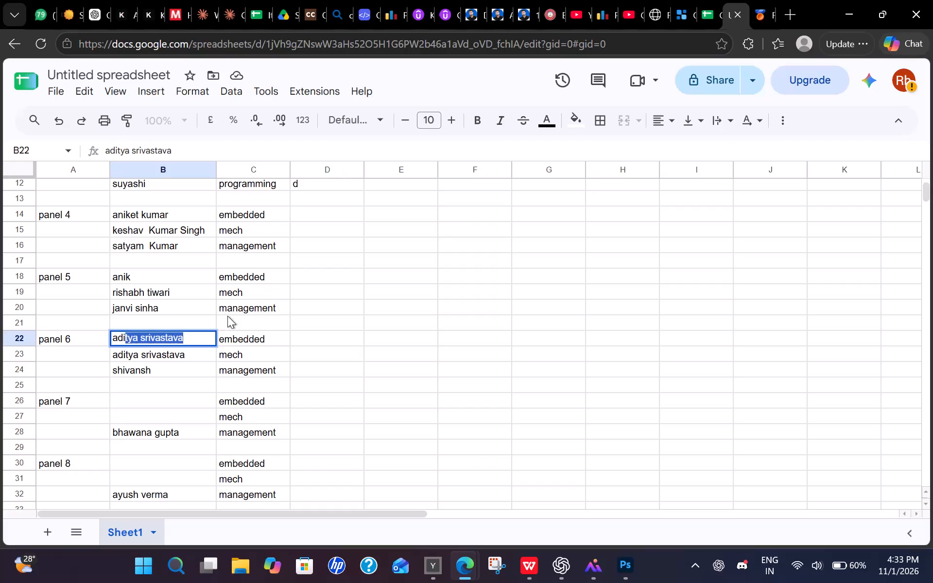
Clear the autocompleted name from panel 6's embedded panelist cell, B22.
left_click(313, 340)
double_click(203, 339)
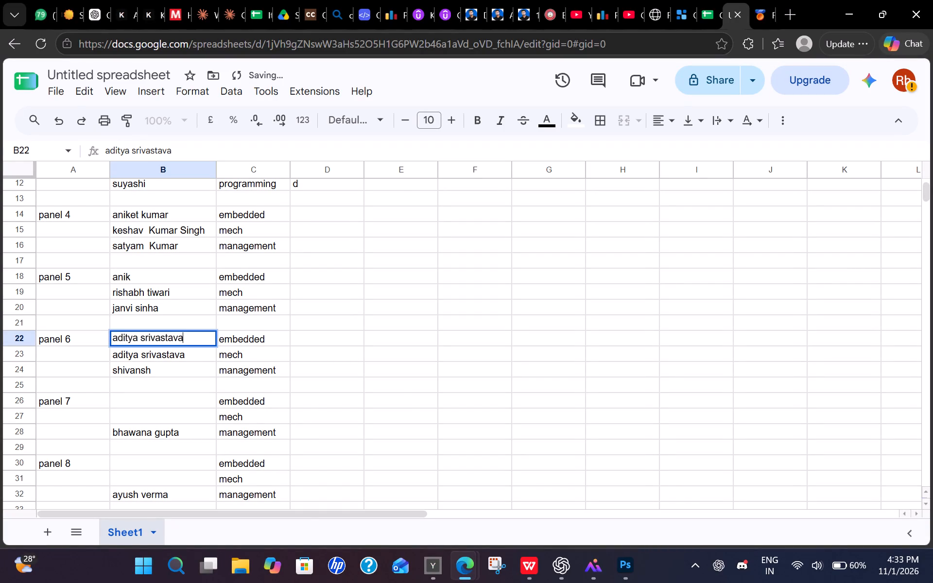
left_click_drag(203, 339, 100, 337)
key("BackSpace")
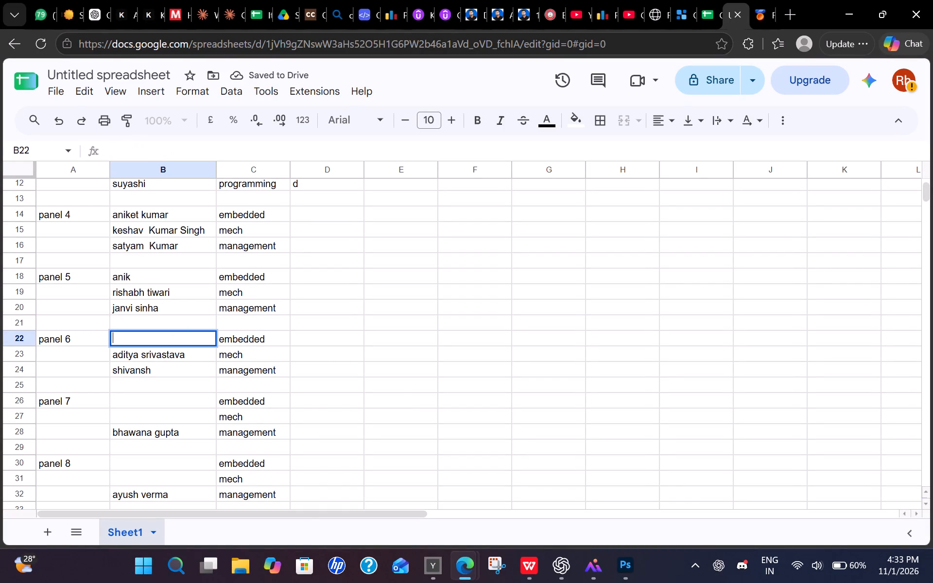
Enter the full name of the panelist with first name aditya as panel 7's mech panelist in B27.
left_click(142, 420)
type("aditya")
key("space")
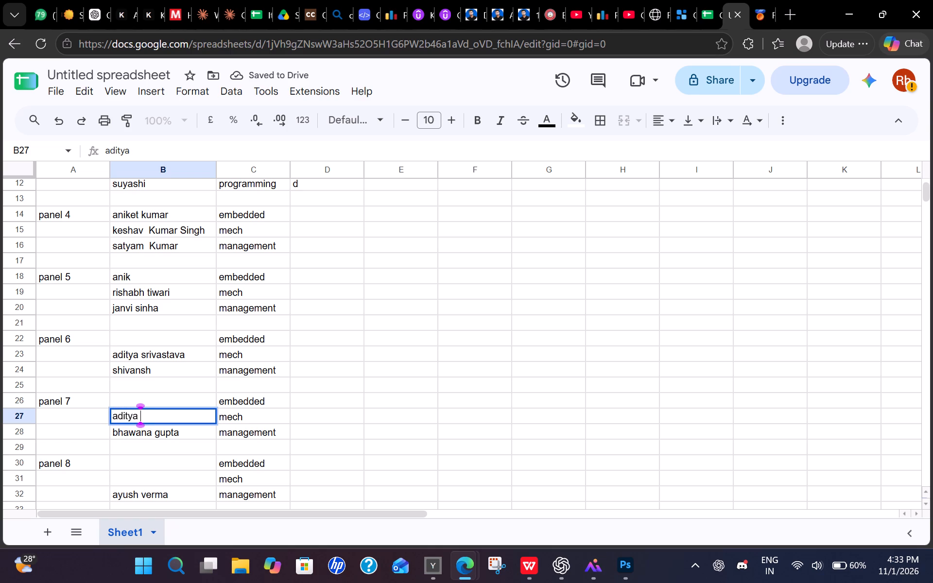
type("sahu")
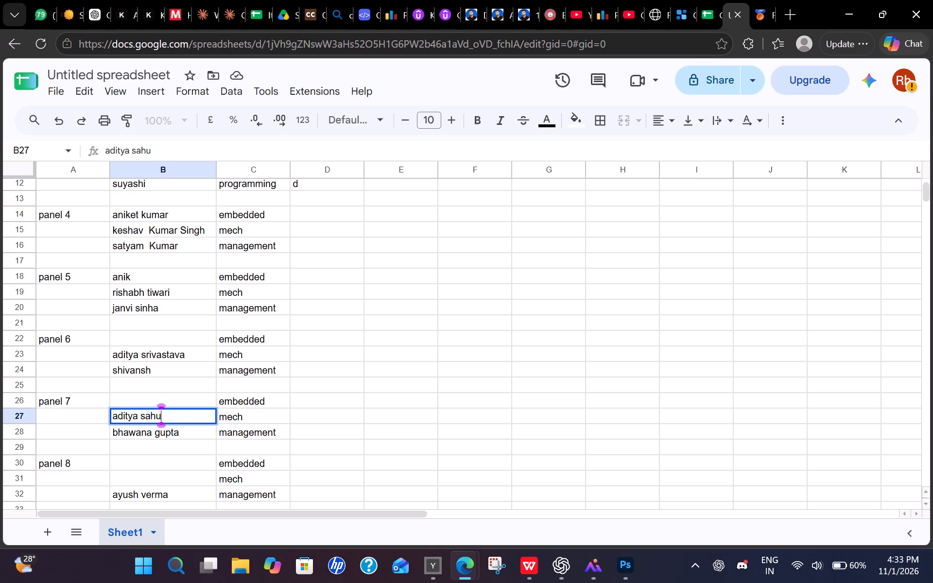
left_click(392, 437)
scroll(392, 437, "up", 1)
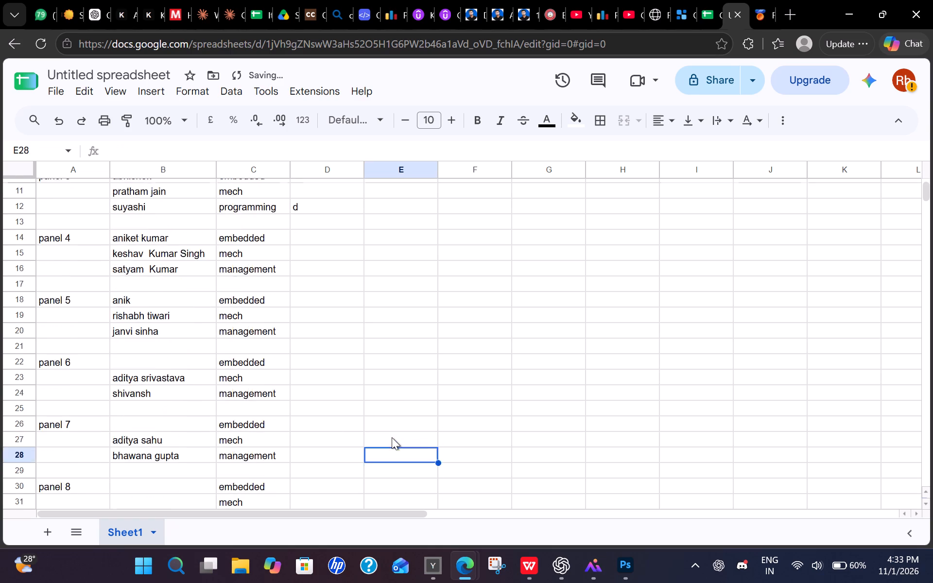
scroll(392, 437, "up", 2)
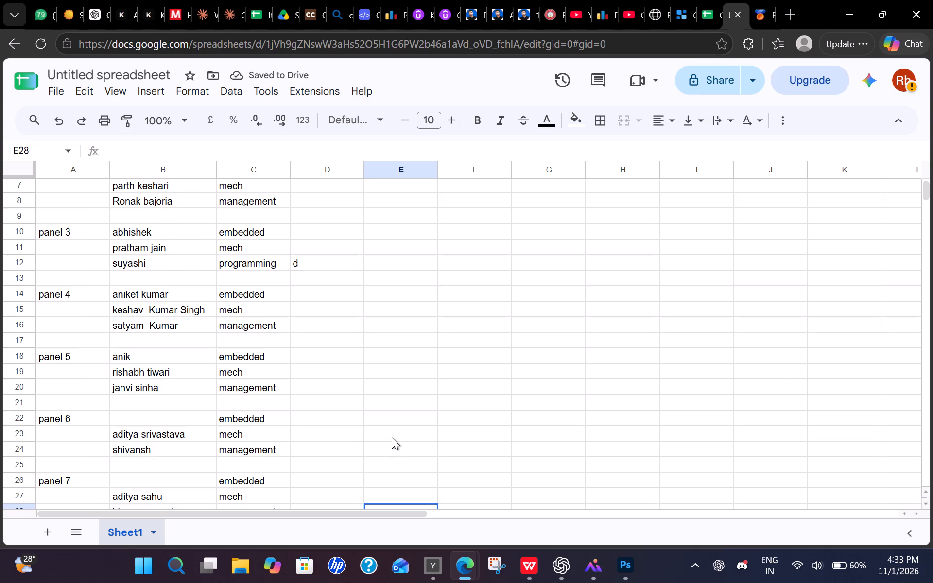
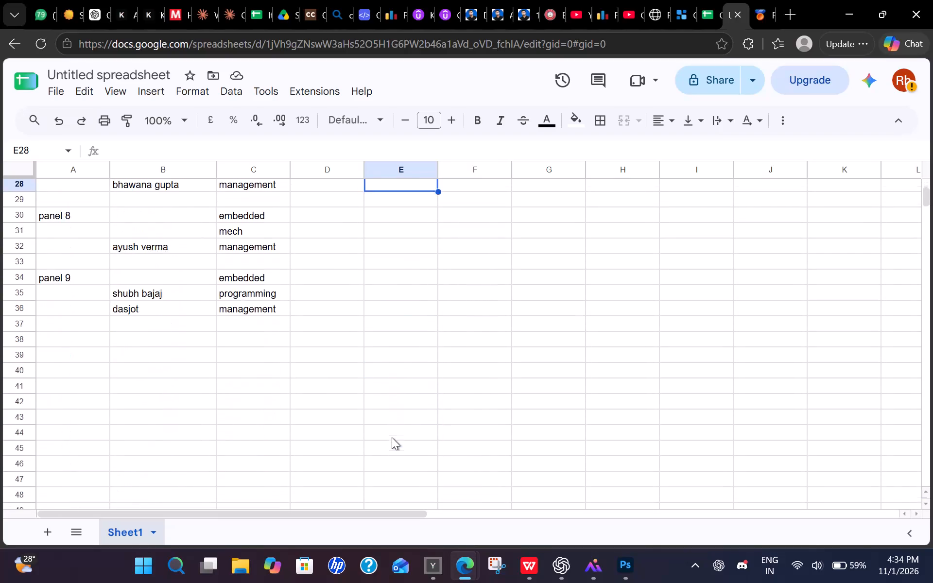
Select the empty embedded panelist cell for panel 6, B22.
scroll(392, 437, "up", 3)
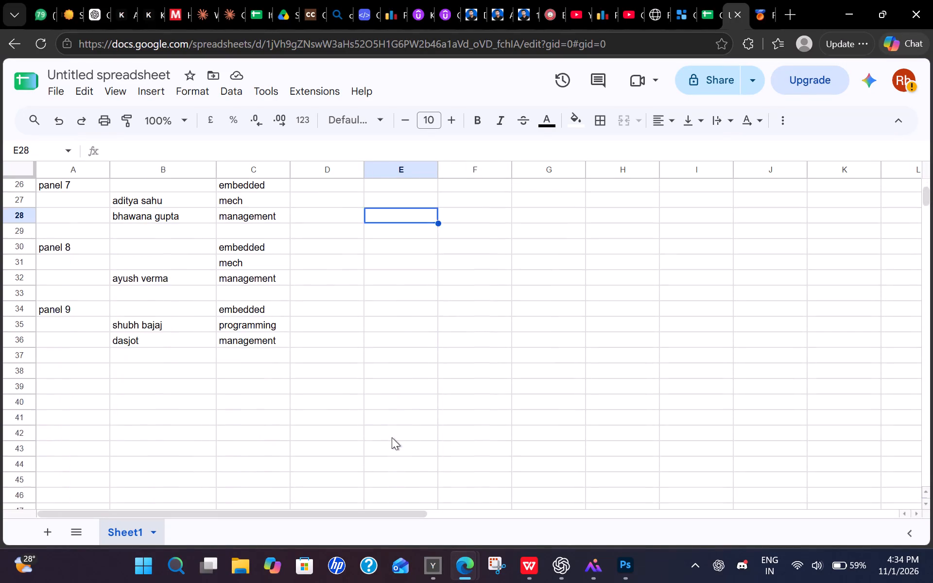
scroll(392, 437, "up", 2)
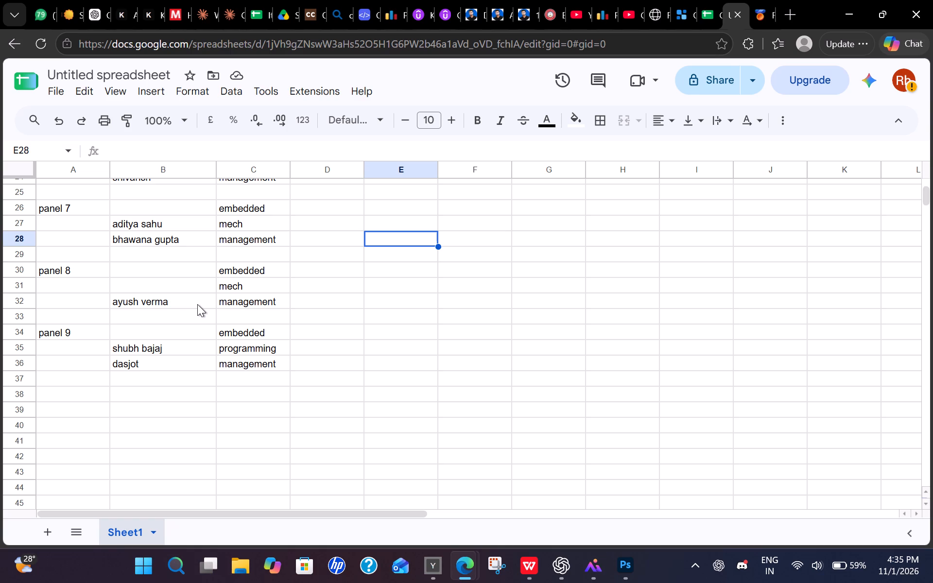
scroll(197, 304, "up", 2)
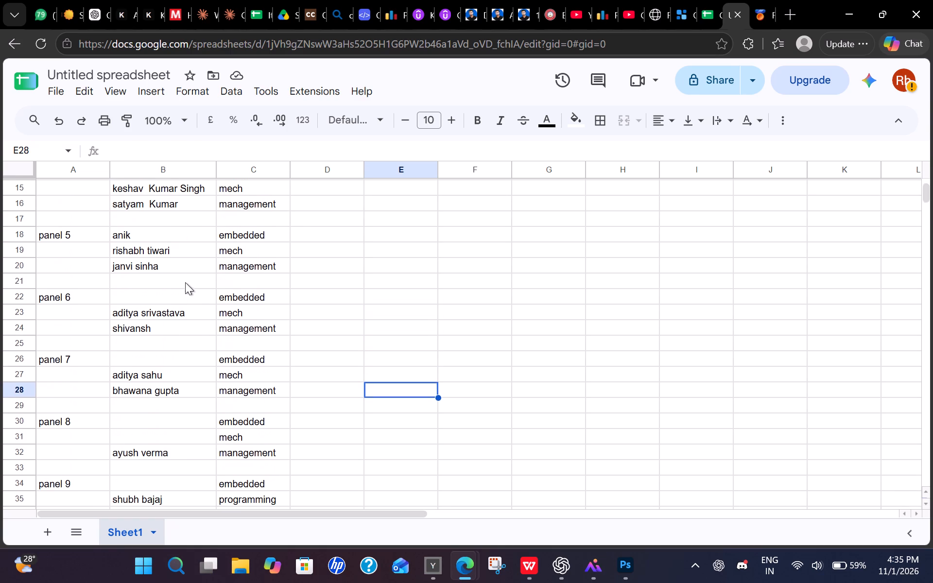
scroll(185, 282, "up", 1)
left_click(168, 311)
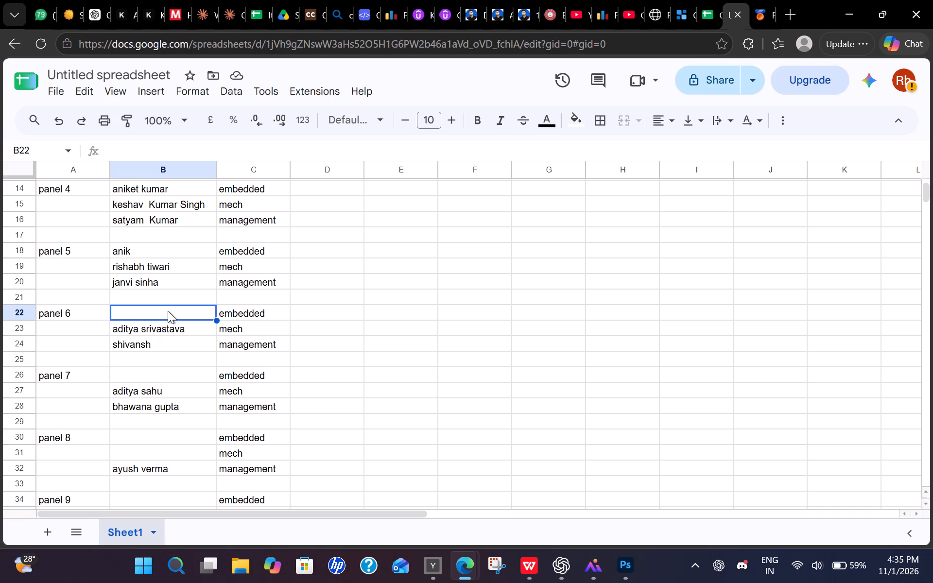
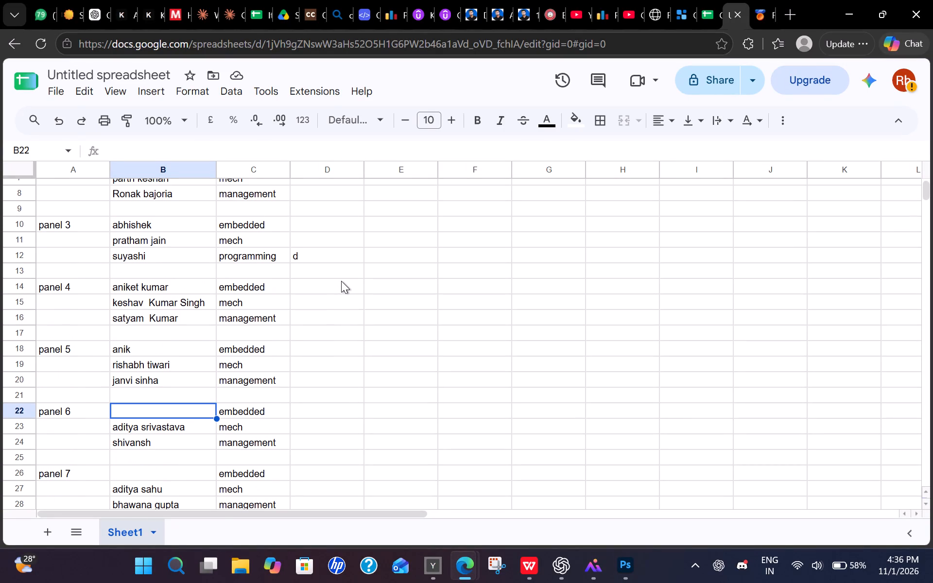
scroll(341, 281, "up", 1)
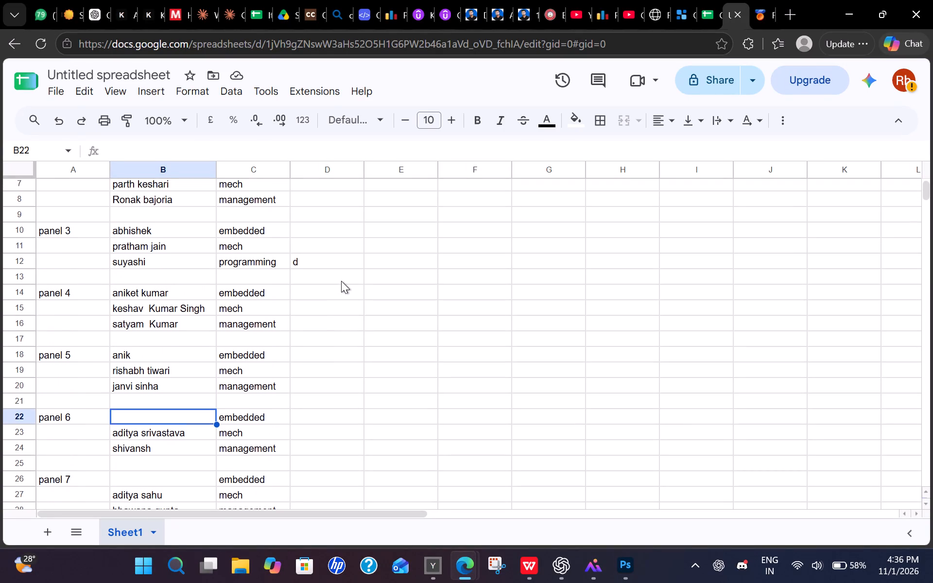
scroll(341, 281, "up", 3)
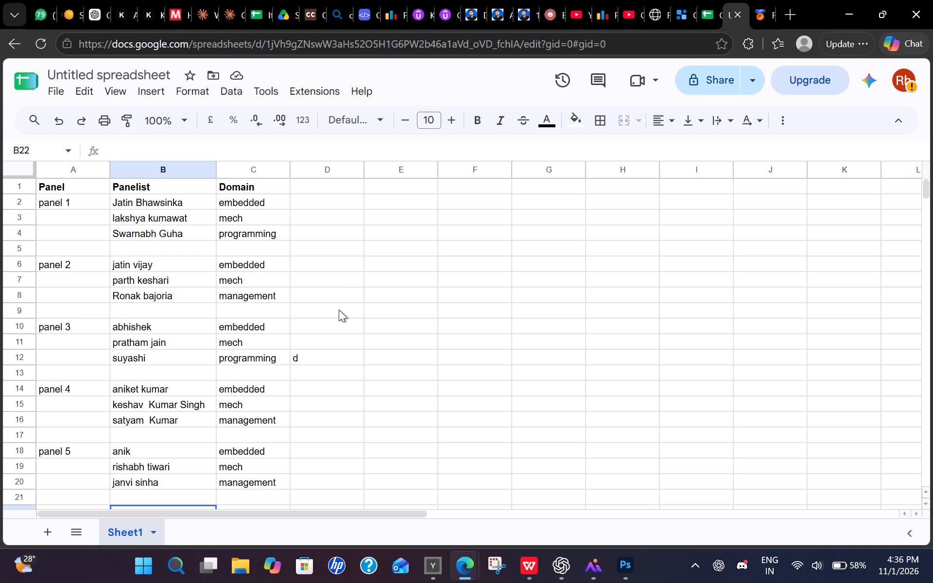
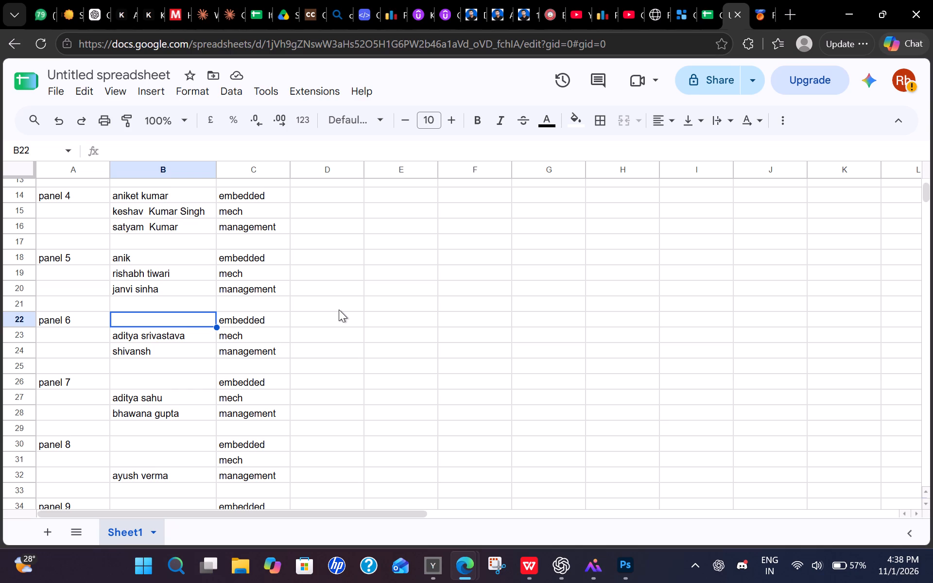
Review the panelist and domain assignments for panels 3 to 9 to check which slots are still empty.
left_click(370, 312)
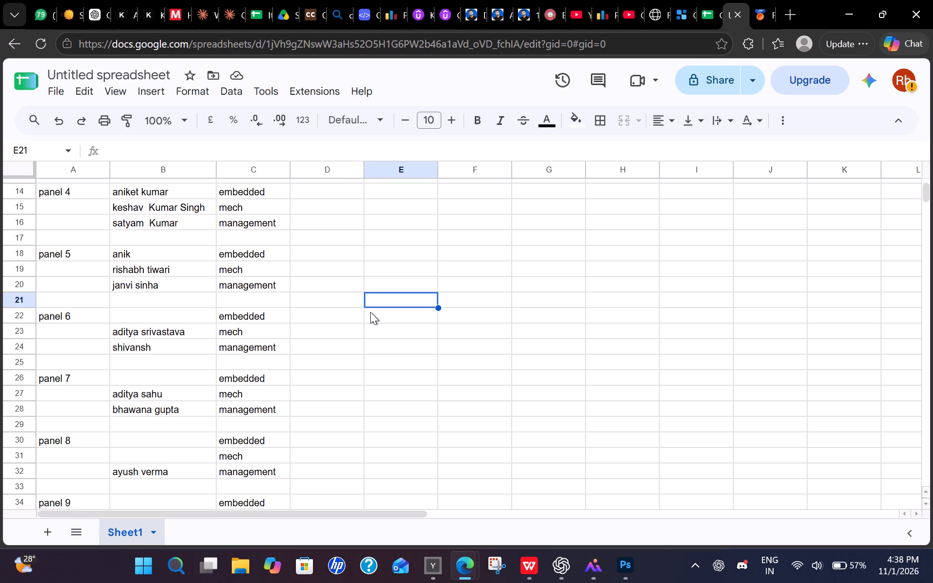
scroll(370, 312, "up", 1)
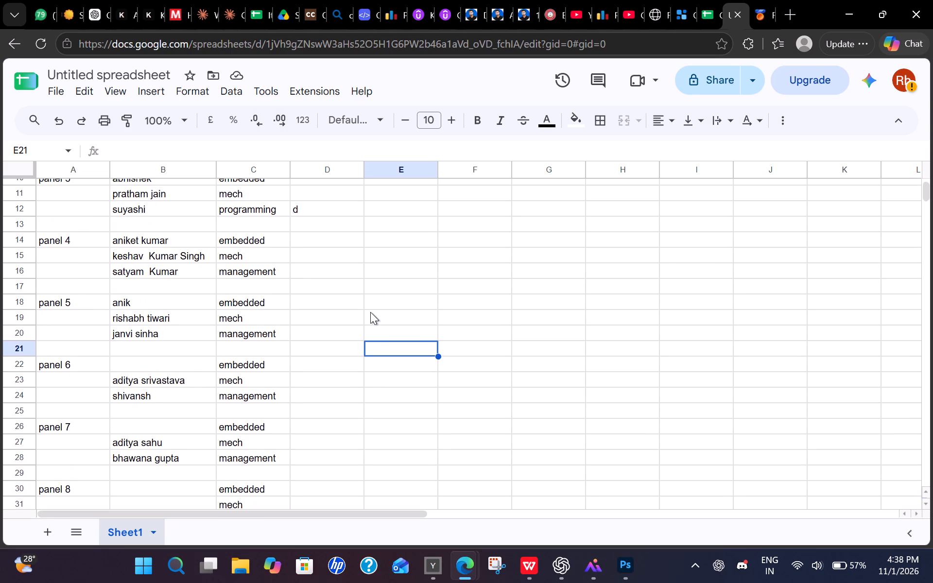
scroll(370, 312, "up", 1)
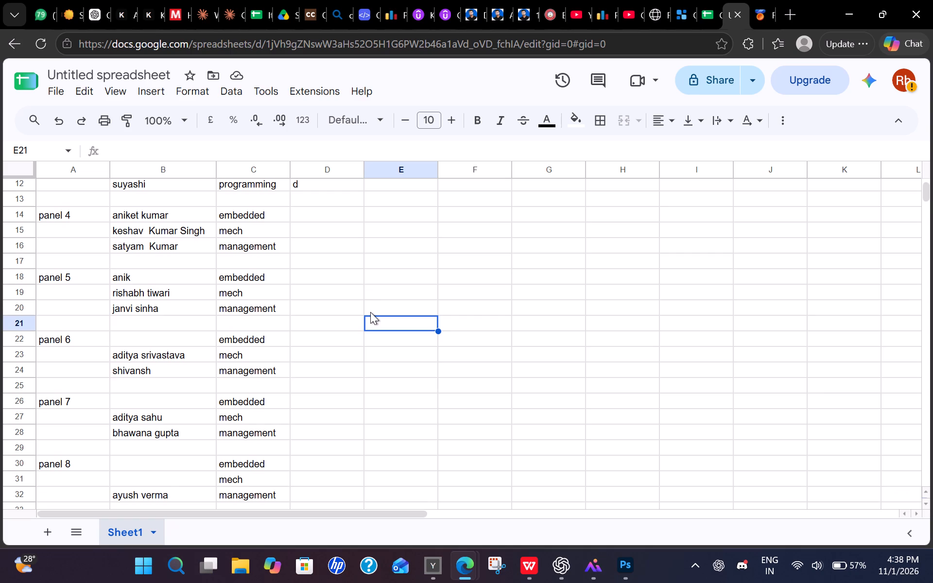
scroll(370, 312, "down", 1)
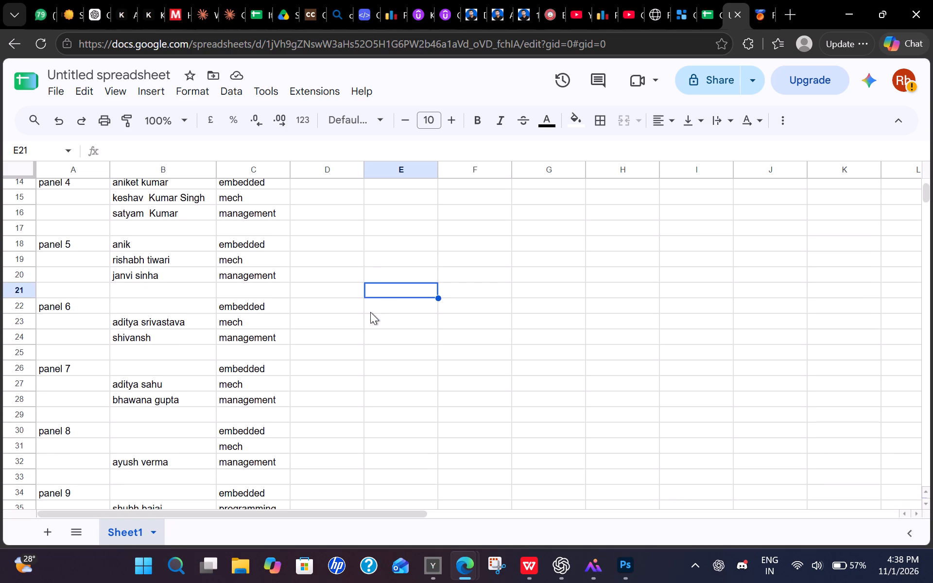
scroll(370, 312, "down", 1)
scroll(370, 312, "up", 1)
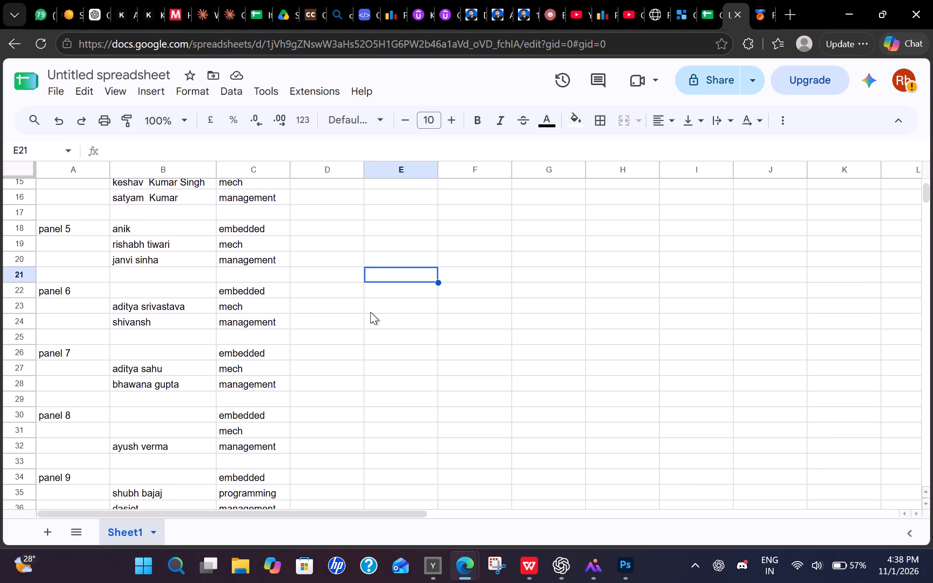
scroll(370, 312, "up", 1)
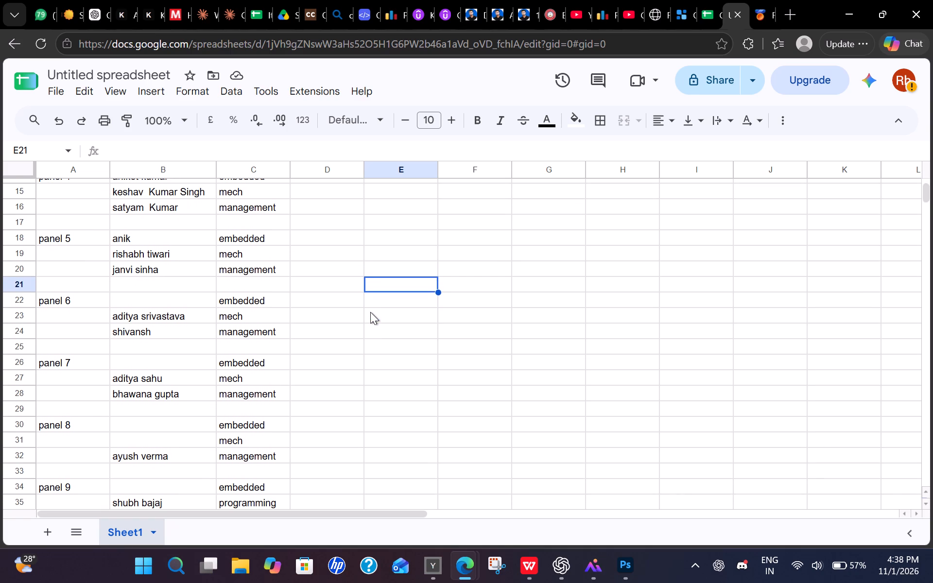
scroll(370, 312, "up", 1)
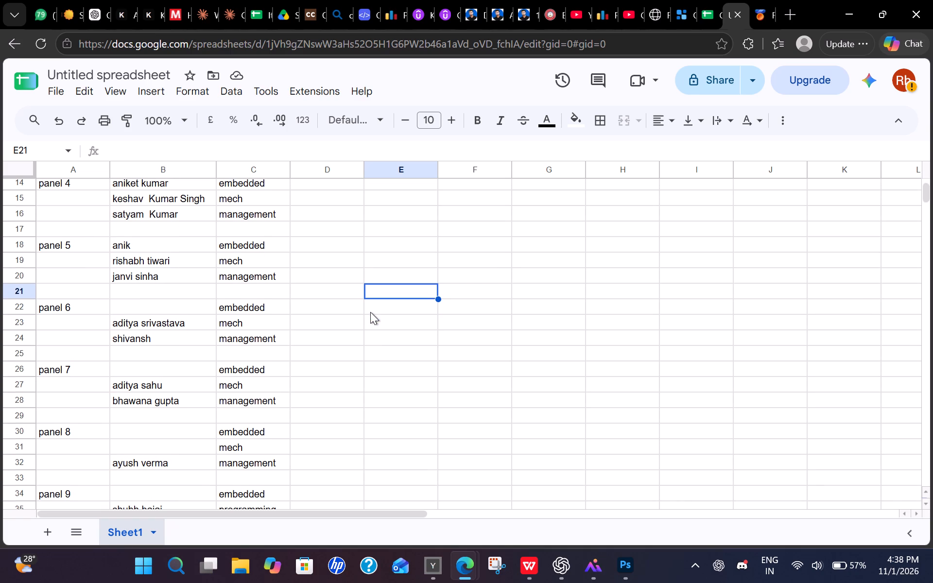
scroll(370, 312, "up", 2)
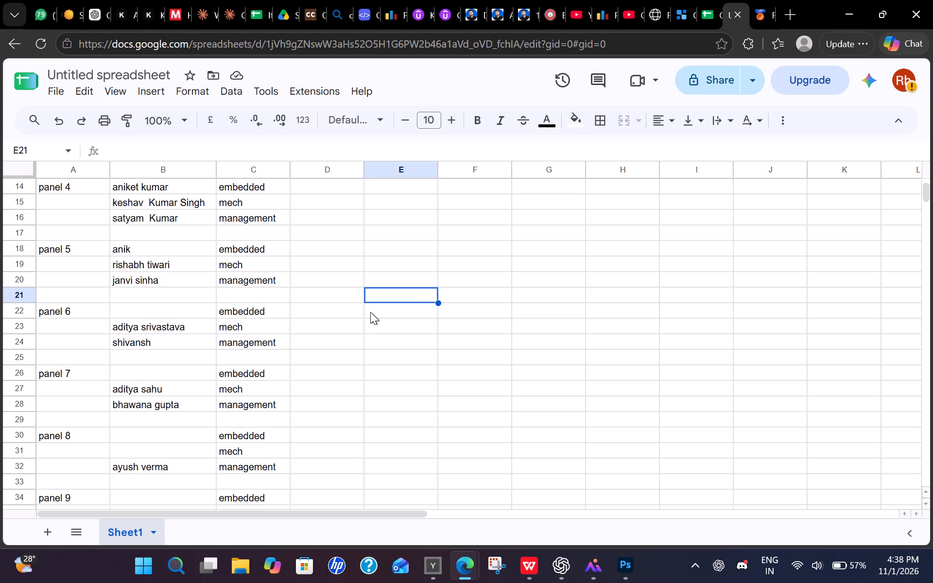
Replace the mech domain of panel 8 in C31 with a copy of panel 9's programming entry.
scroll(370, 312, "down", 1)
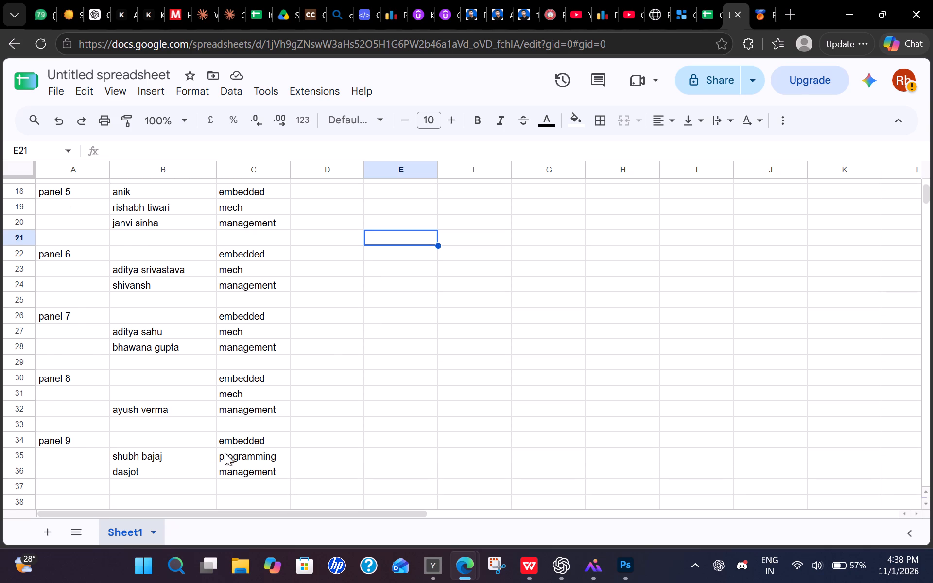
left_click(224, 459)
key("ctrl+c")
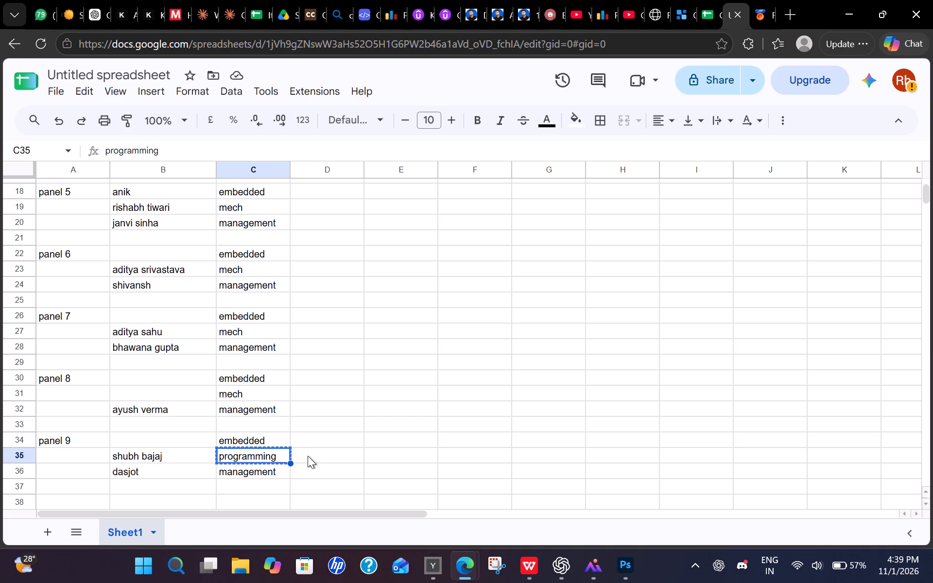
key("ctrl+c")
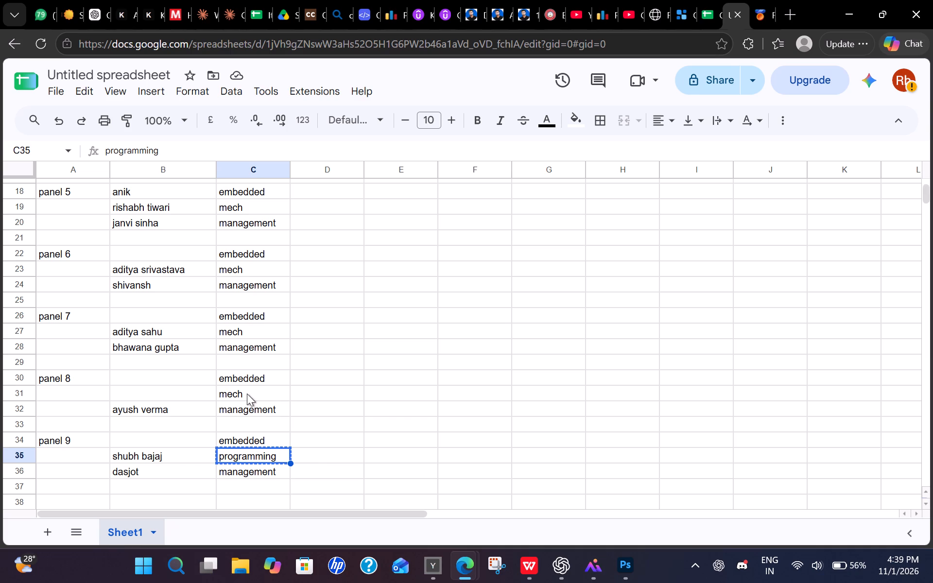
left_click(247, 394)
key("ctrl+v")
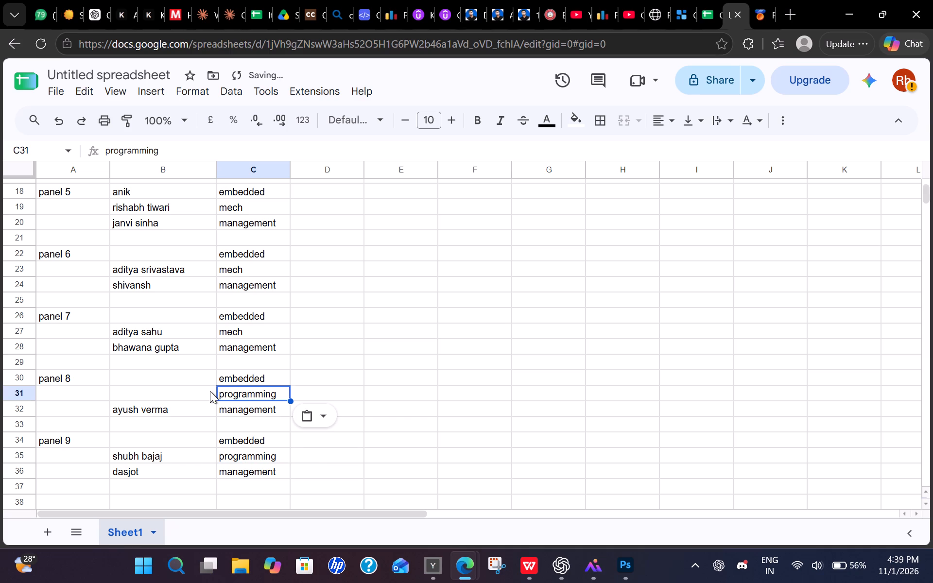
Enter the programming panelist's name for panel 8 in cell B31.
left_click(209, 392)
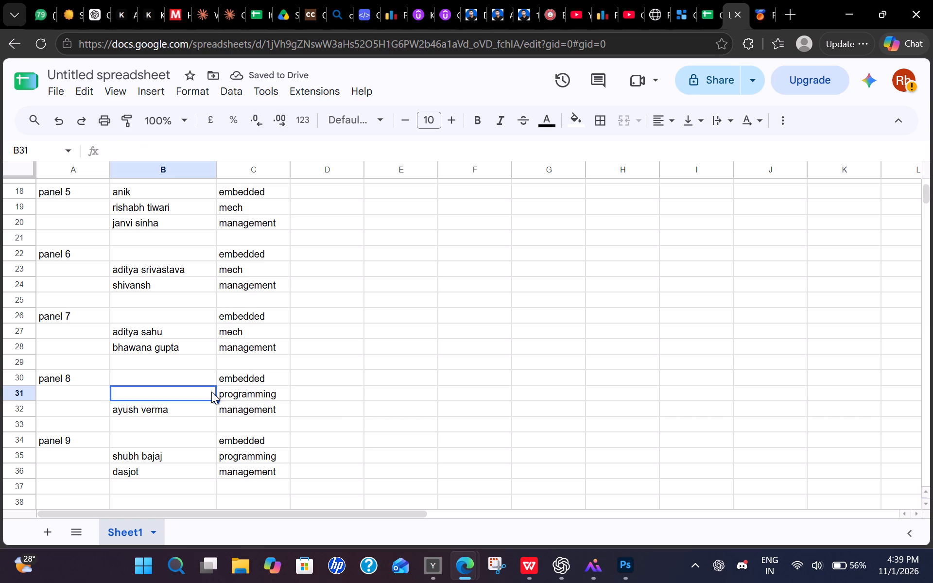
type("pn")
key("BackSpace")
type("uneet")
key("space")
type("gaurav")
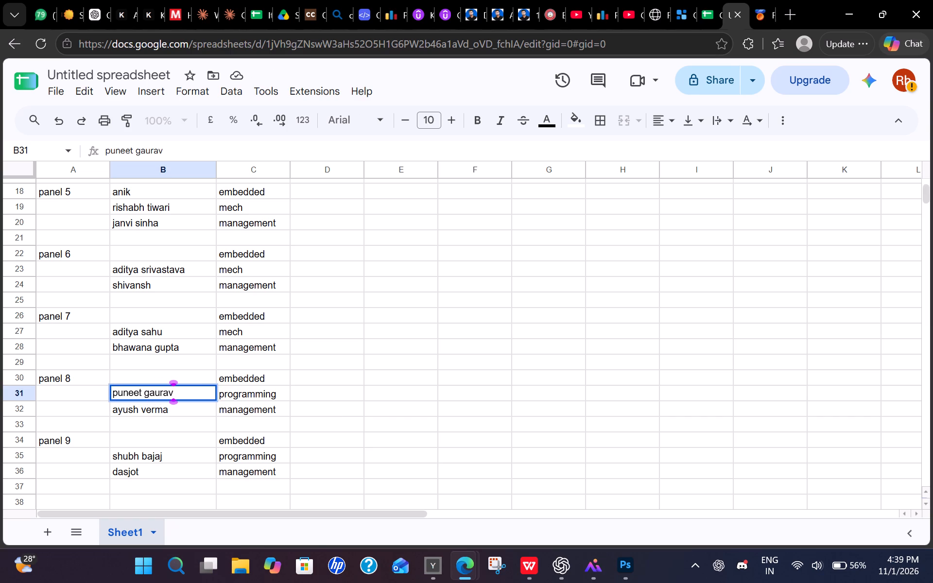
left_click(441, 382)
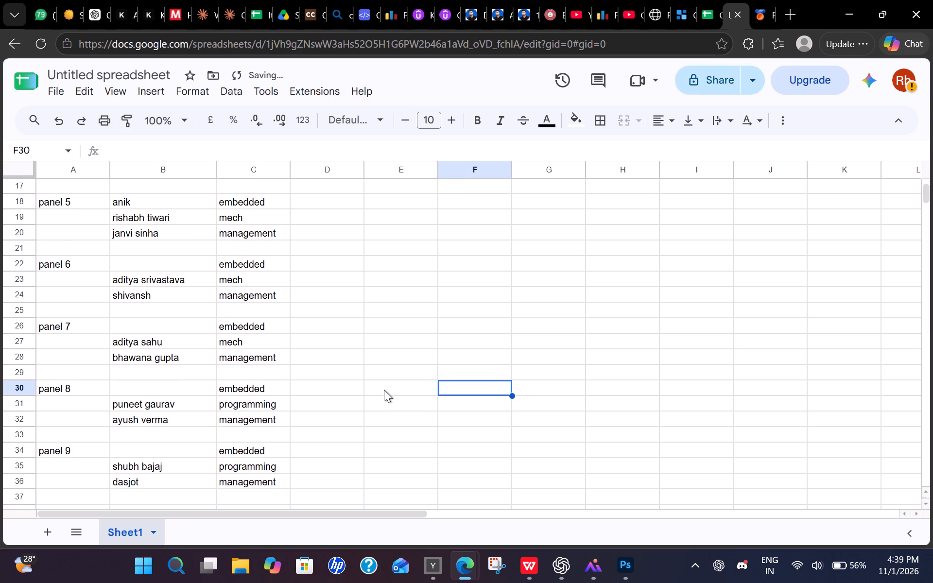
Examine the whole list from panel 1 to panel 9, checking panelists, domains and the unfilled embedded slots.
scroll(368, 395, "up", 1)
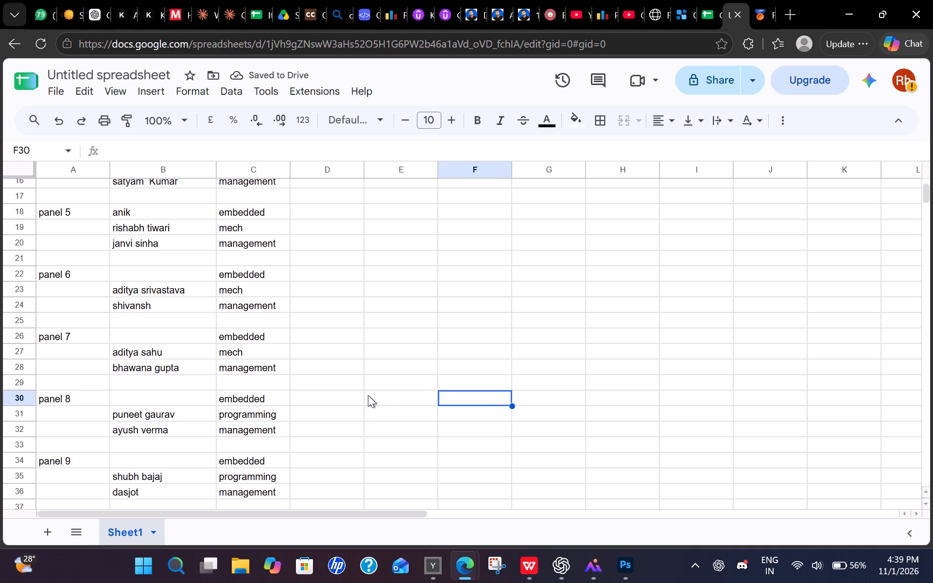
scroll(368, 395, "up", 1)
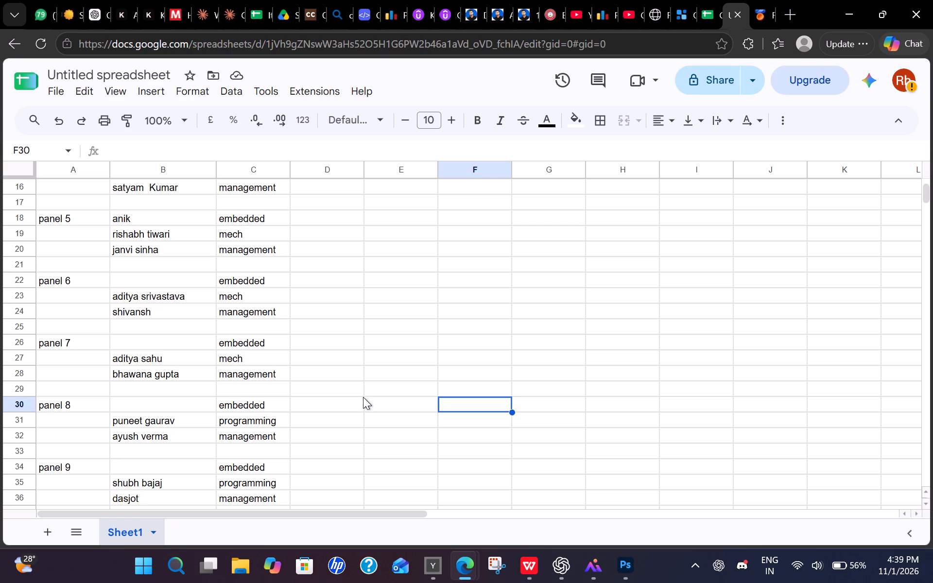
scroll(363, 397, "up", 1)
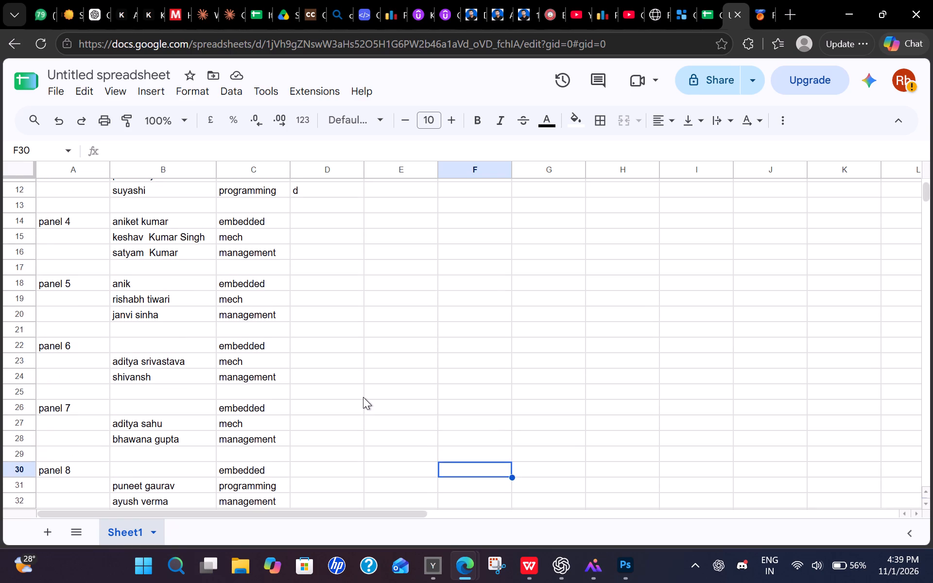
scroll(363, 397, "up", 1)
scroll(363, 397, "down", 1)
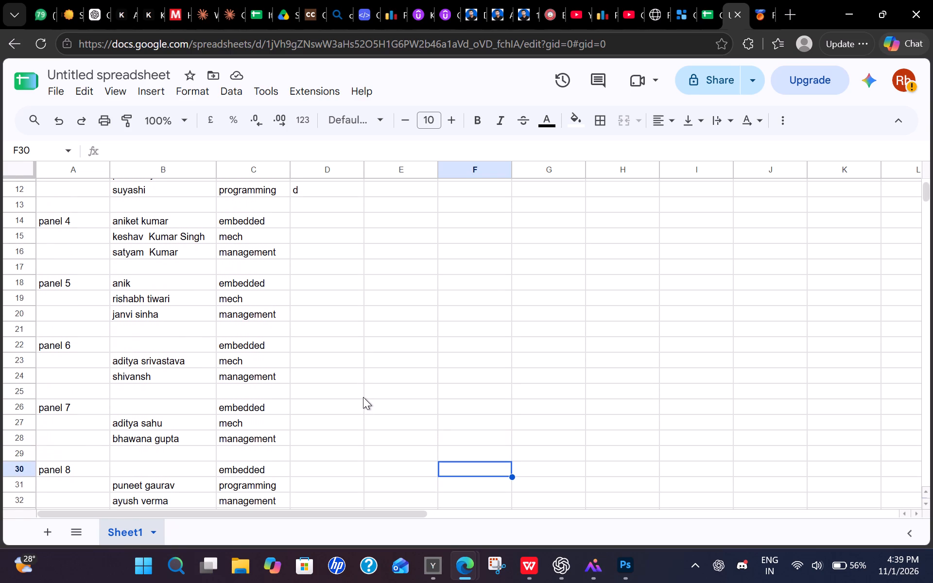
scroll(363, 397, "down", 2)
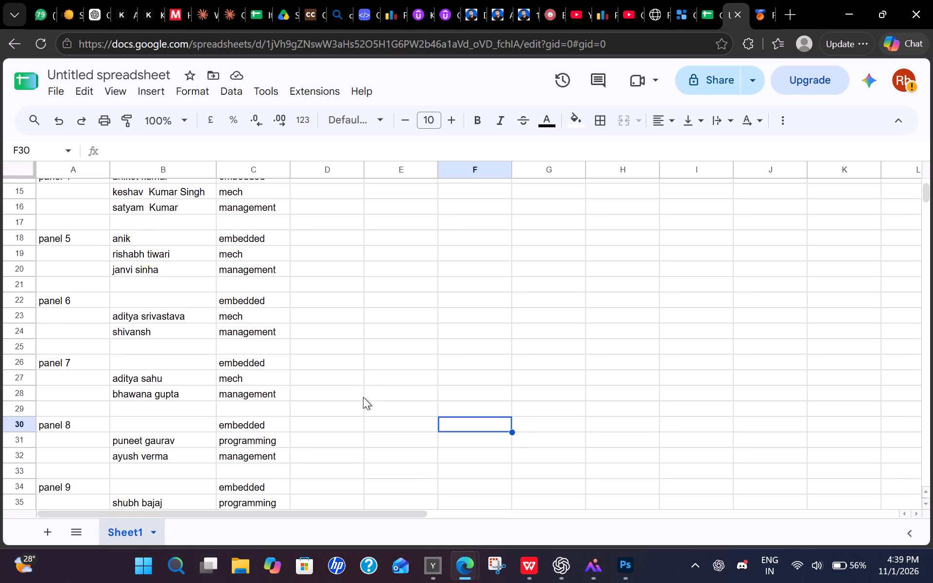
scroll(363, 397, "down", 1)
scroll(363, 397, "up", 1)
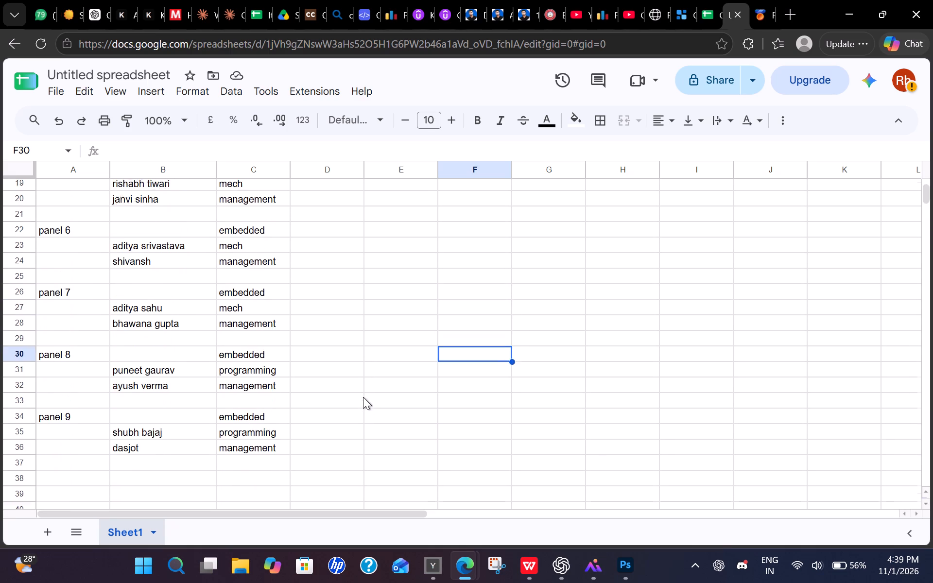
scroll(363, 397, "up", 1)
scroll(363, 397, "down", 1)
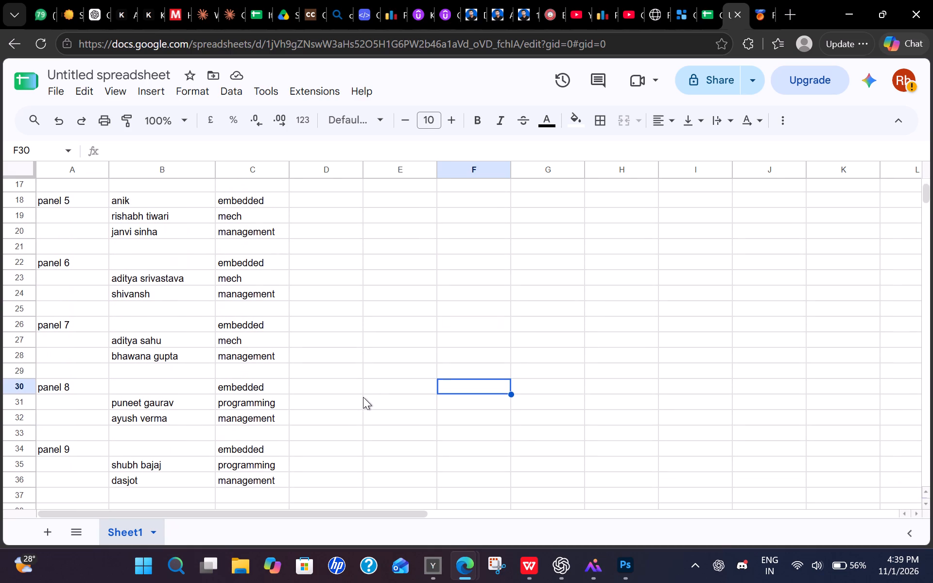
scroll(363, 397, "down", 1)
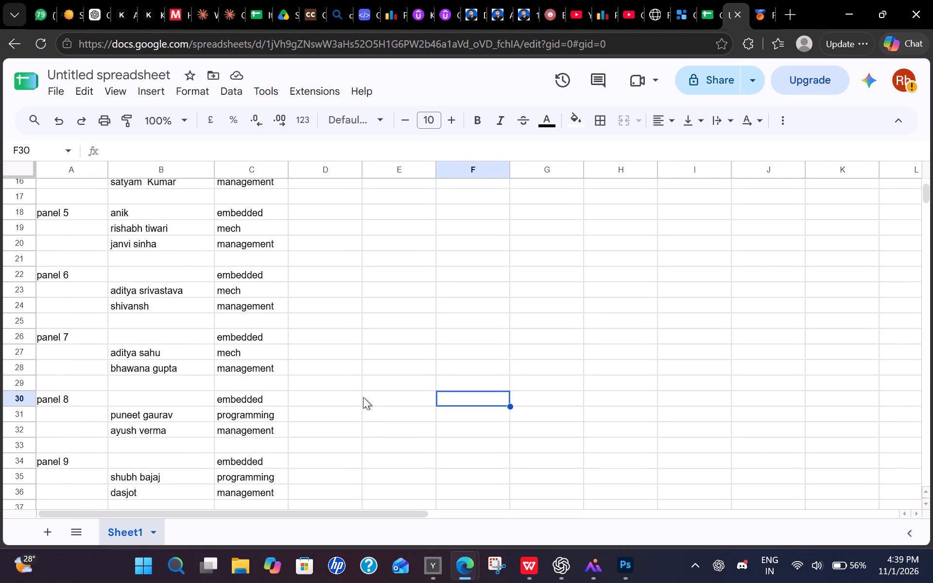
scroll(363, 397, "up", 1)
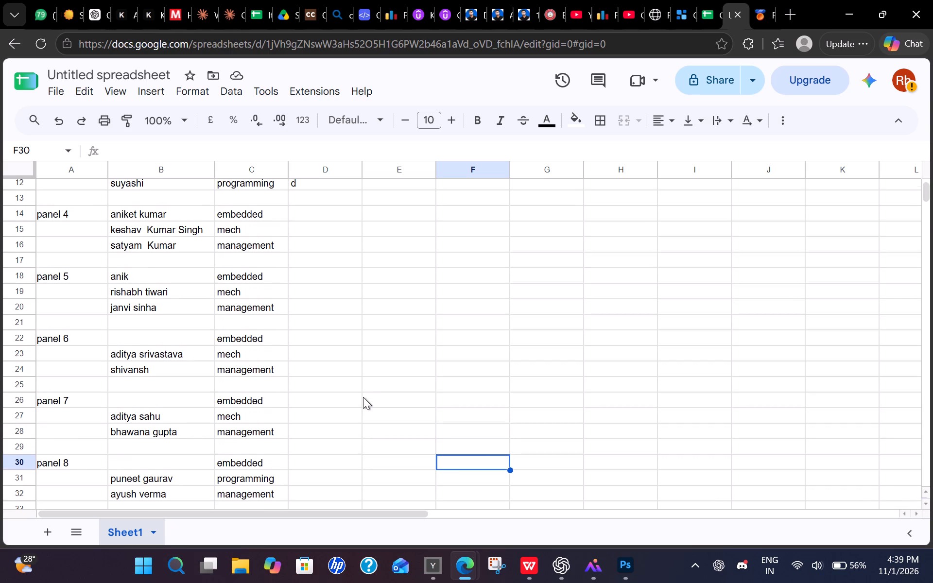
scroll(363, 397, "up", 1)
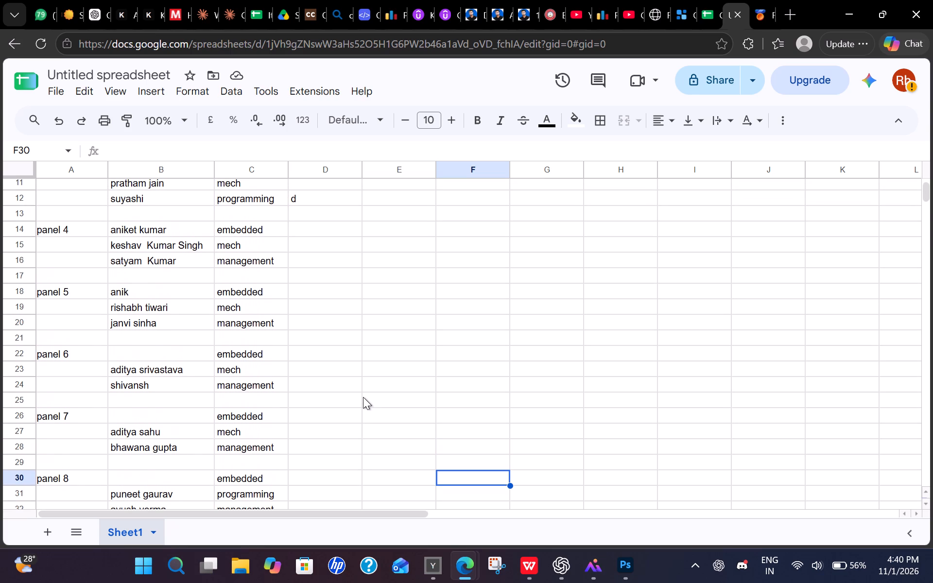
scroll(363, 397, "down", 2)
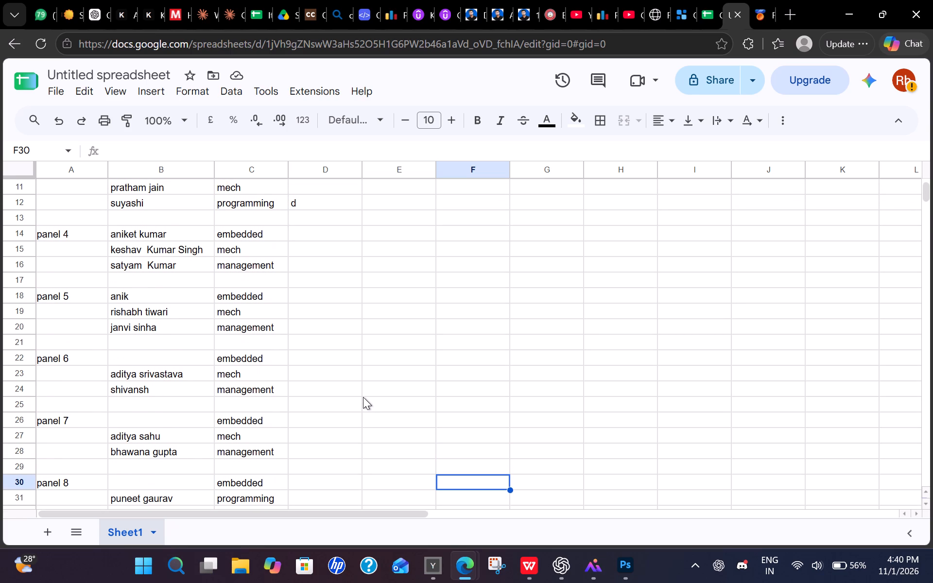
scroll(363, 397, "down", 2)
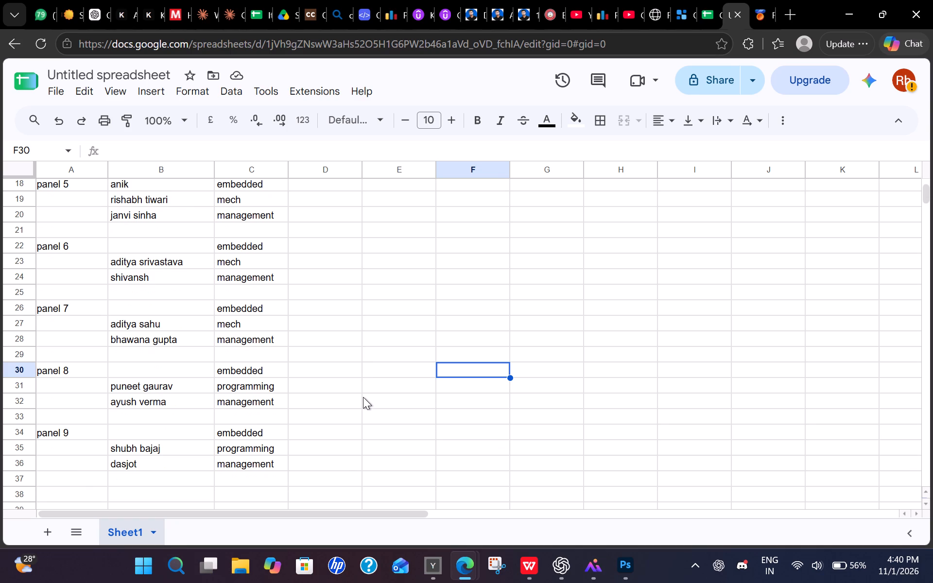
scroll(363, 397, "up", 1)
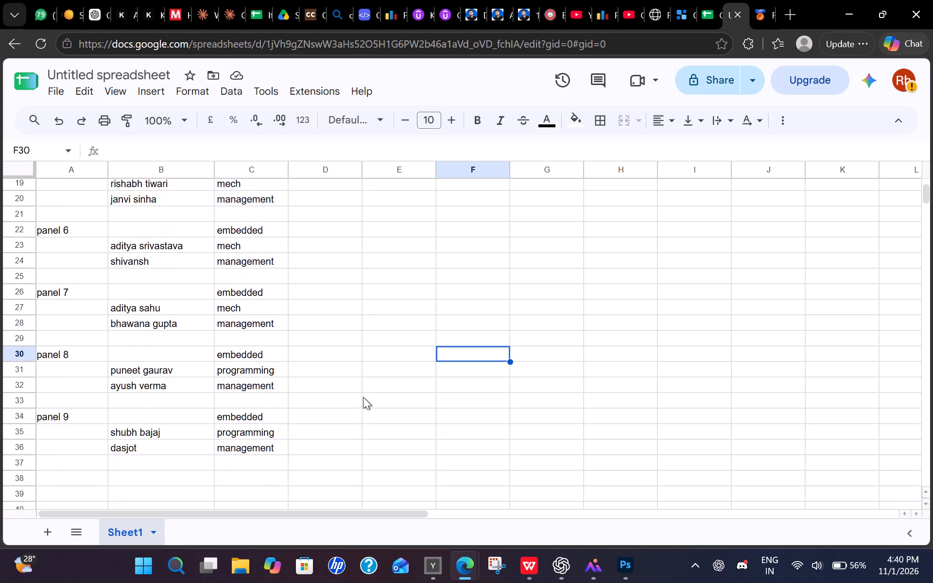
scroll(363, 397, "up", 2)
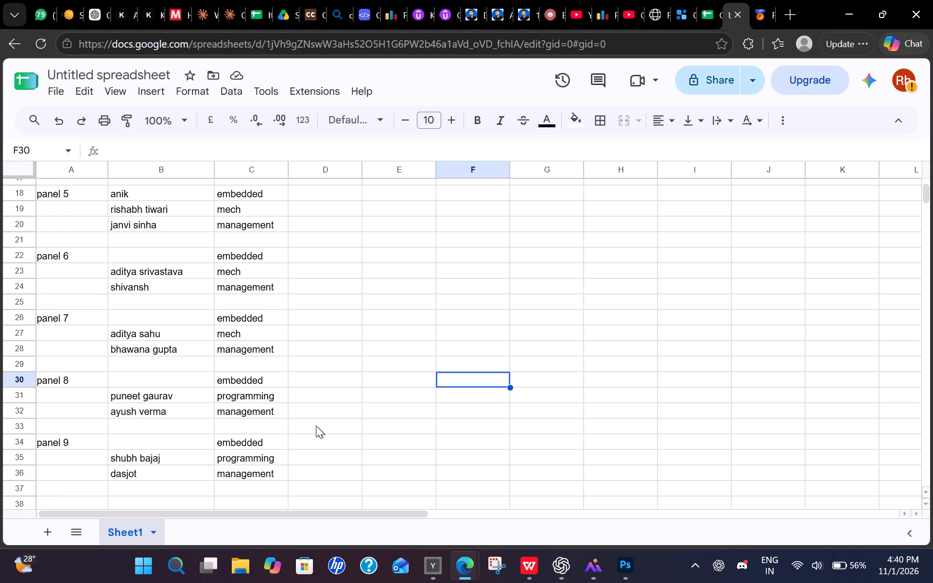
scroll(255, 310, "up", 1)
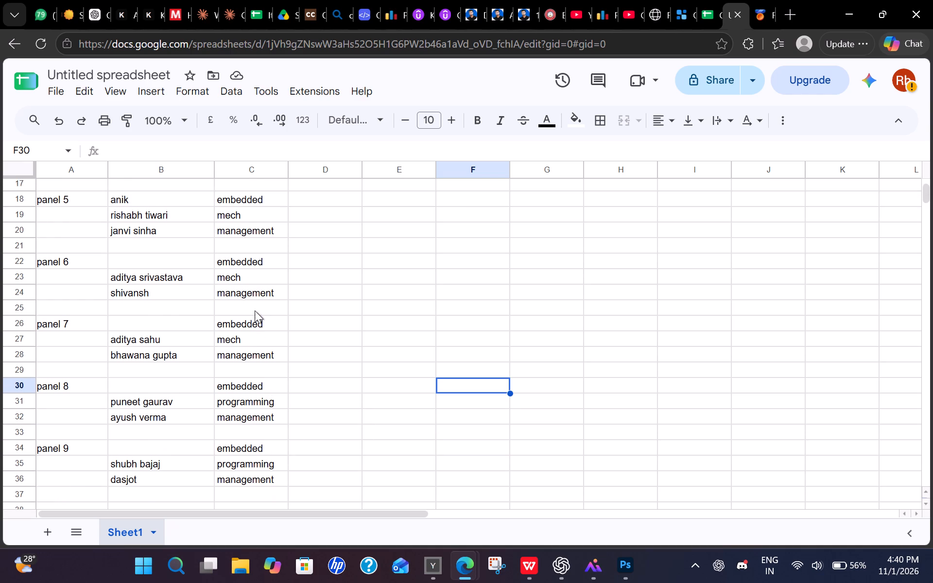
scroll(255, 310, "up", 4)
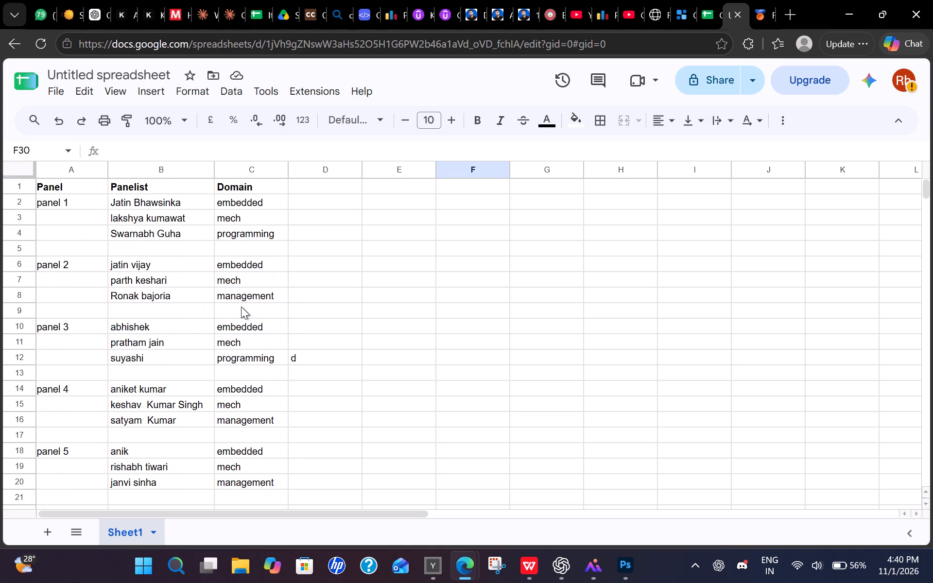
scroll(501, 240, "up", 1)
scroll(501, 240, "down", 3)
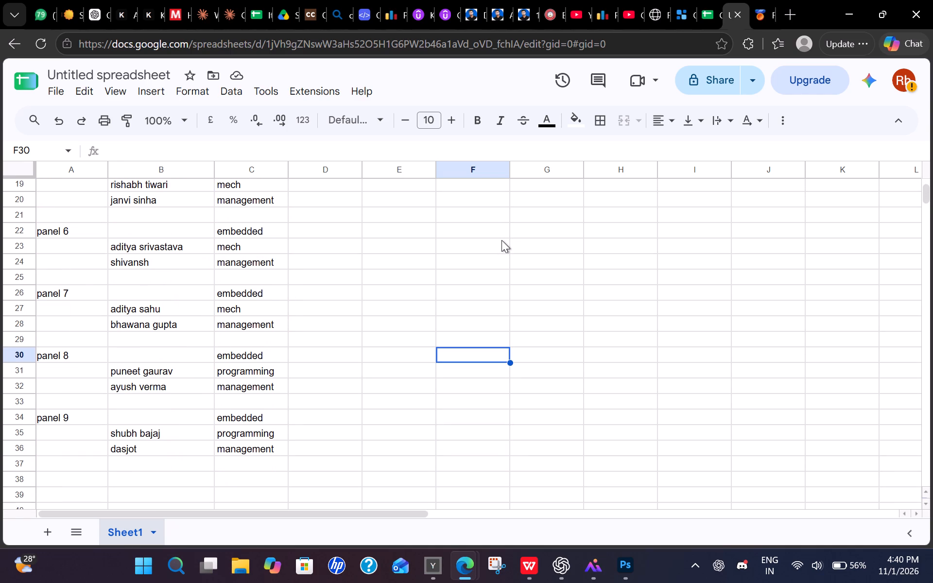
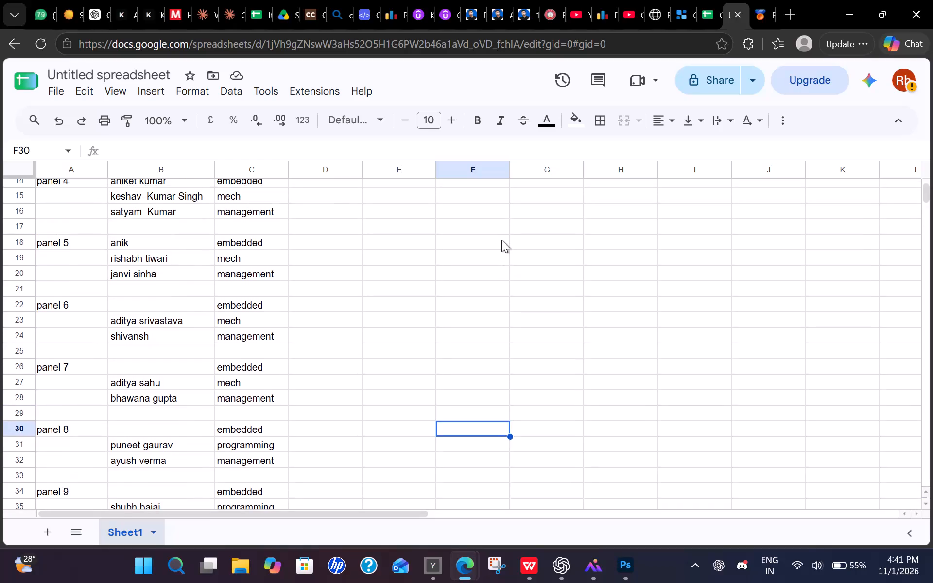
Recheck the panelists and domains of panels 2 to 9, looking for embedded slots without a name.
scroll(501, 240, "up", 2)
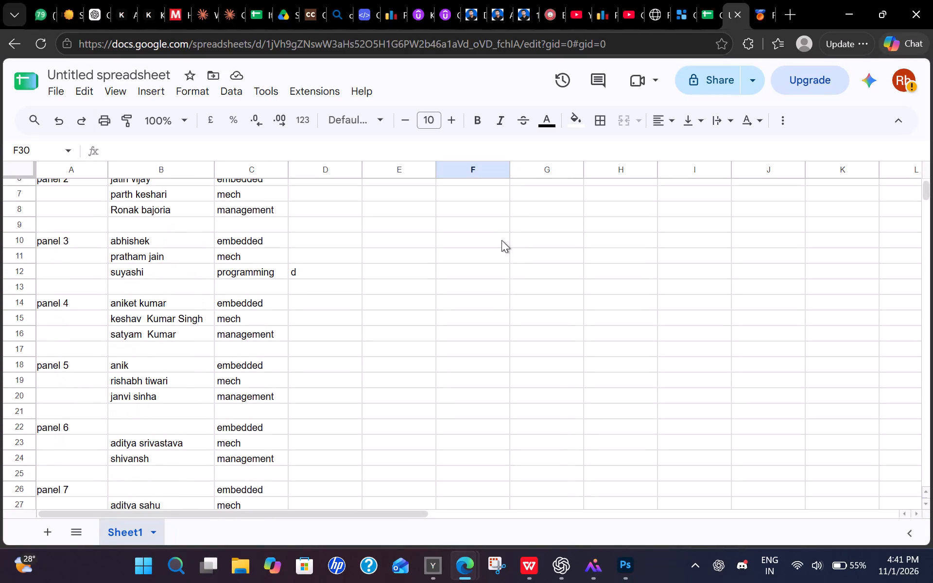
scroll(501, 240, "up", 1)
scroll(501, 240, "down", 1)
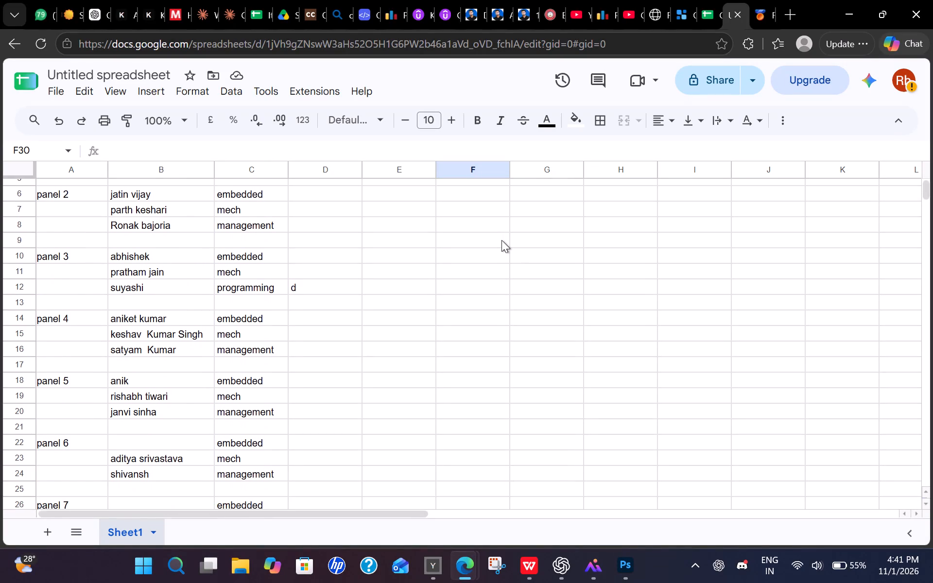
scroll(501, 240, "down", 2)
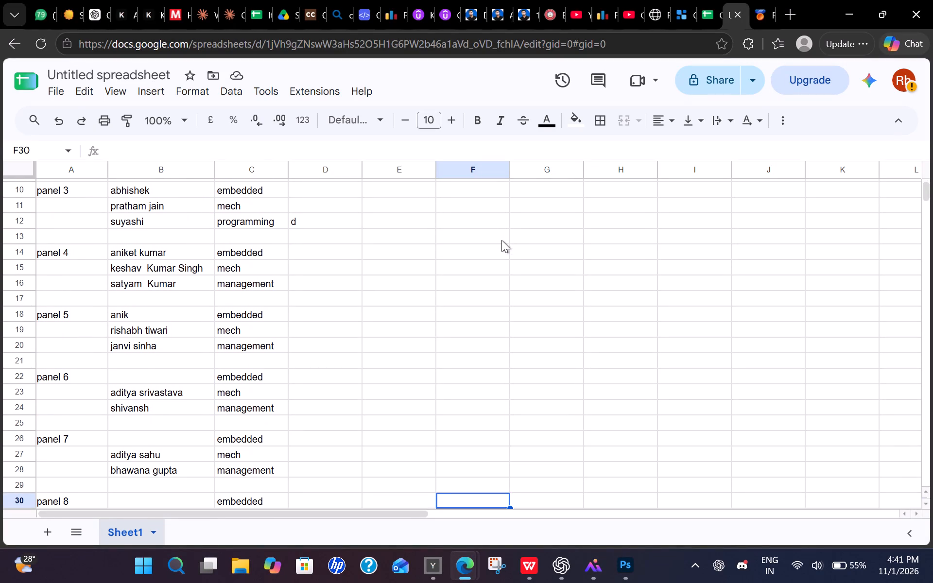
scroll(501, 240, "up", 1)
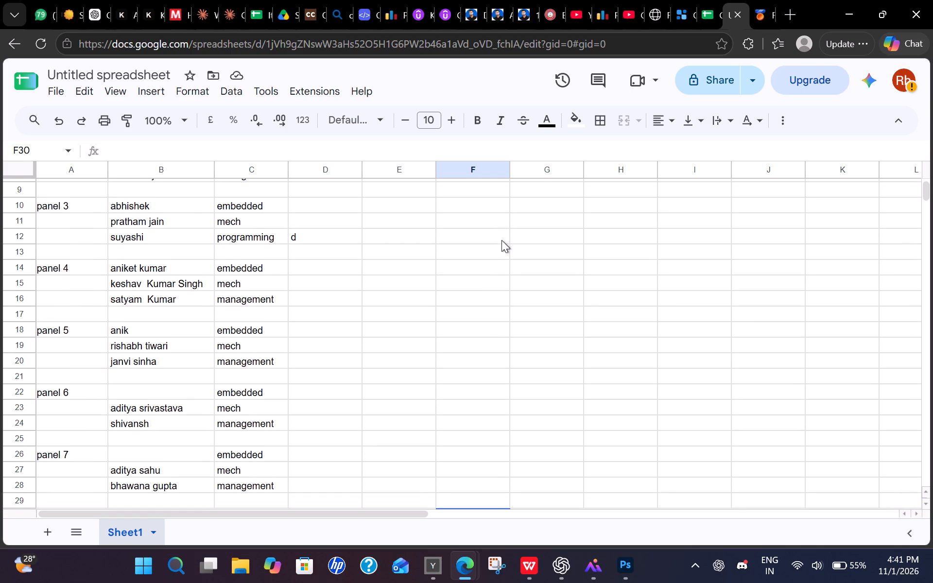
scroll(501, 240, "down", 1)
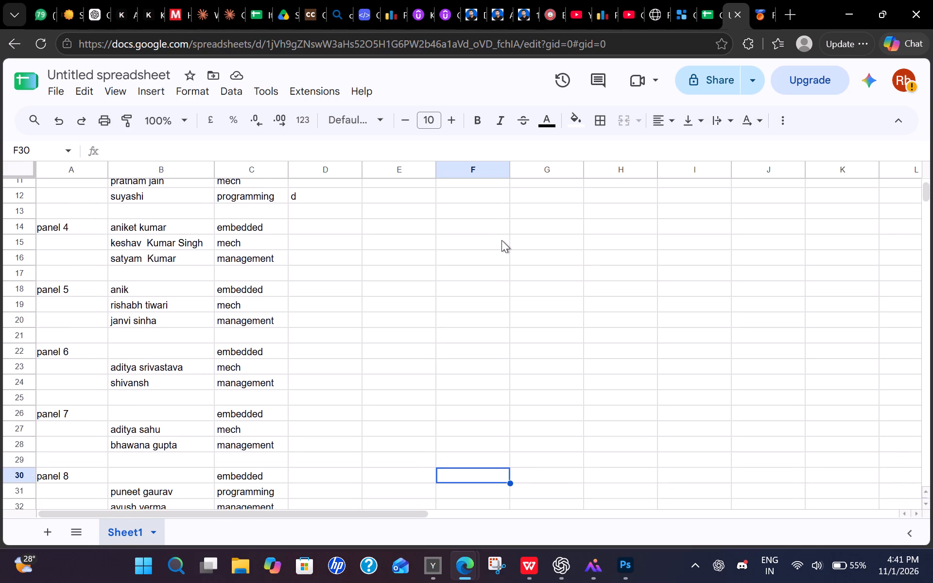
scroll(501, 240, "up", 1)
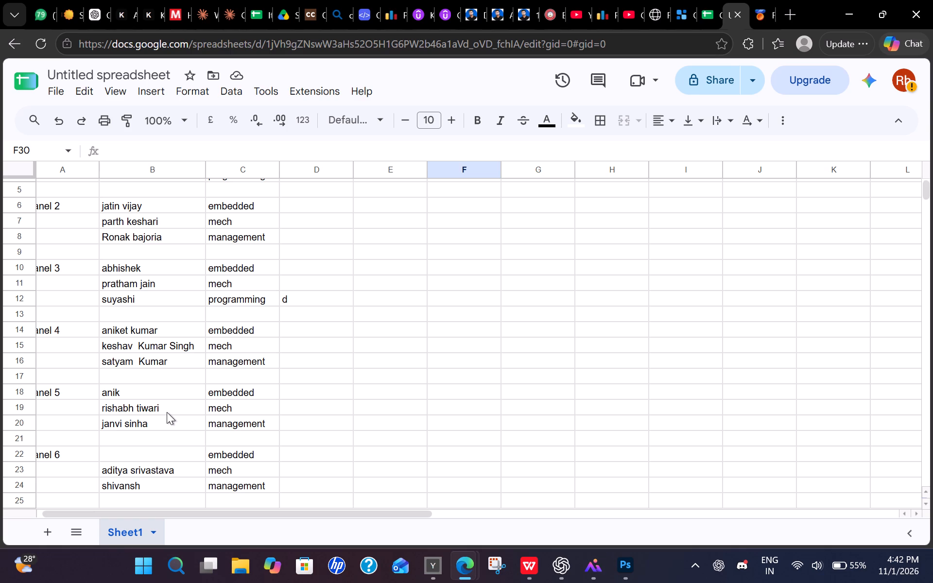
scroll(167, 412, "down", 1)
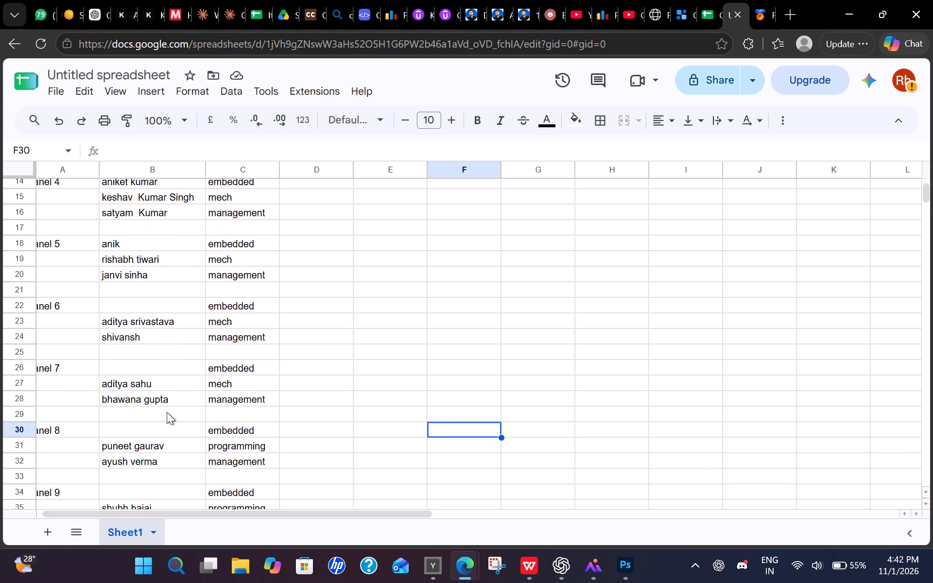
scroll(167, 412, "down", 2)
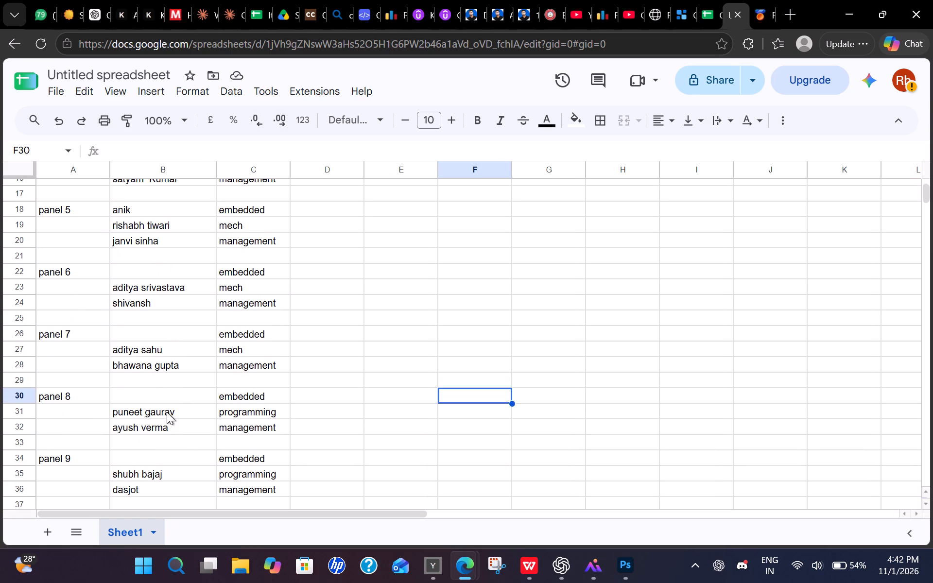
scroll(167, 412, "right", 1)
scroll(167, 412, "up", 1)
scroll(391, 300, "up", 1)
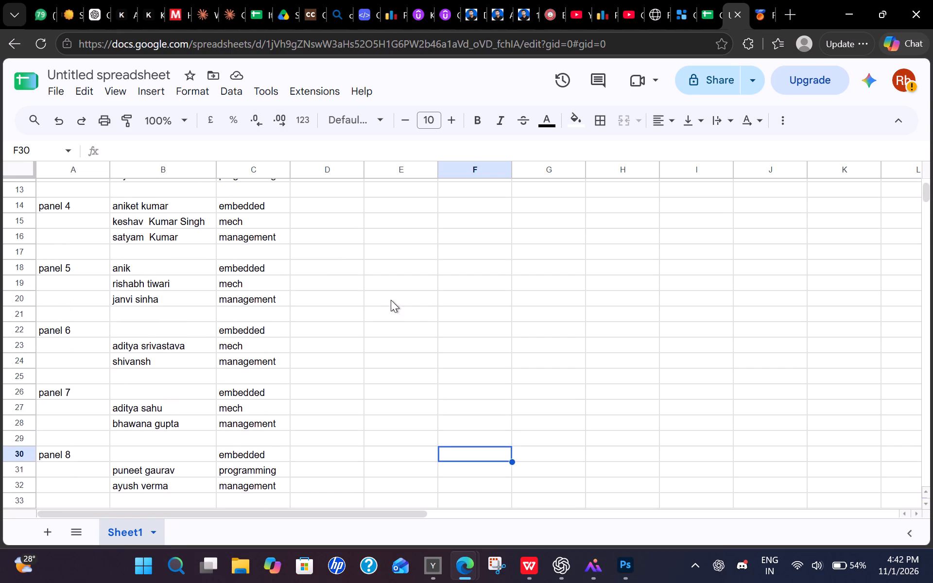
scroll(360, 287, "down", 1)
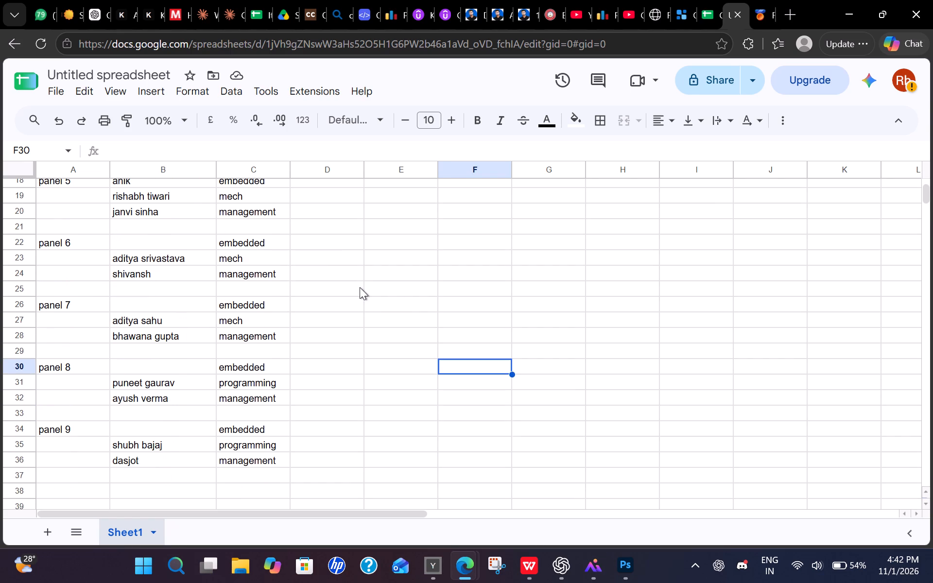
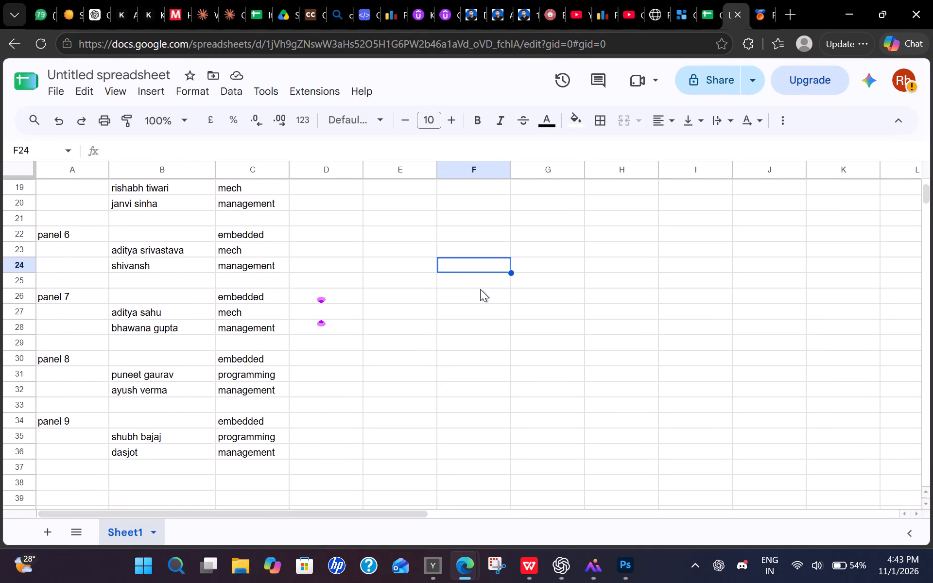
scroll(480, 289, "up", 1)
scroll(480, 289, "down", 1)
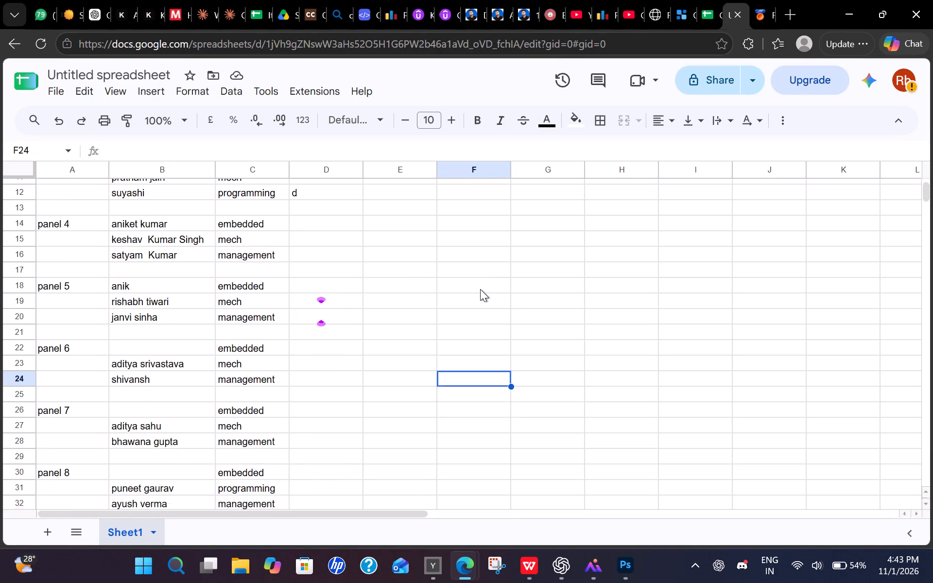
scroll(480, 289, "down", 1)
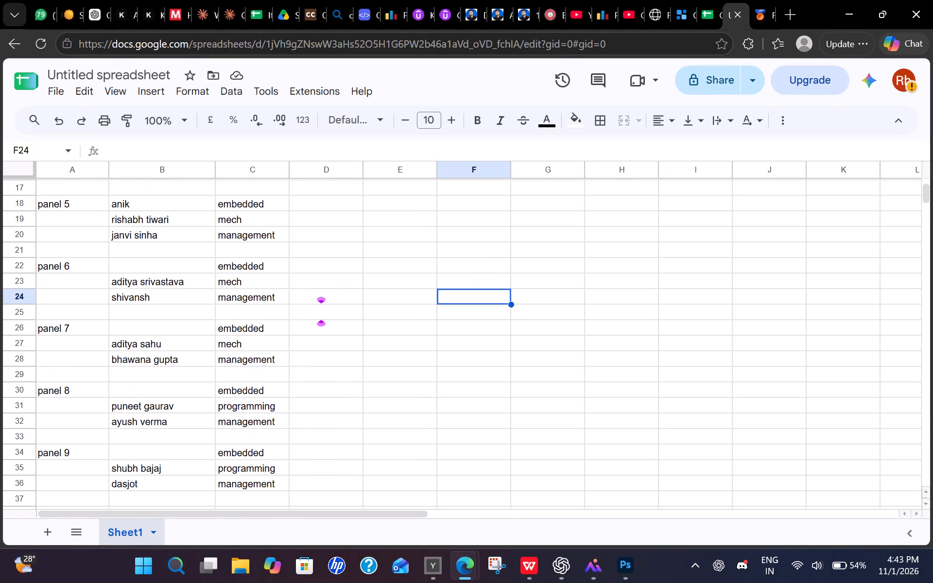
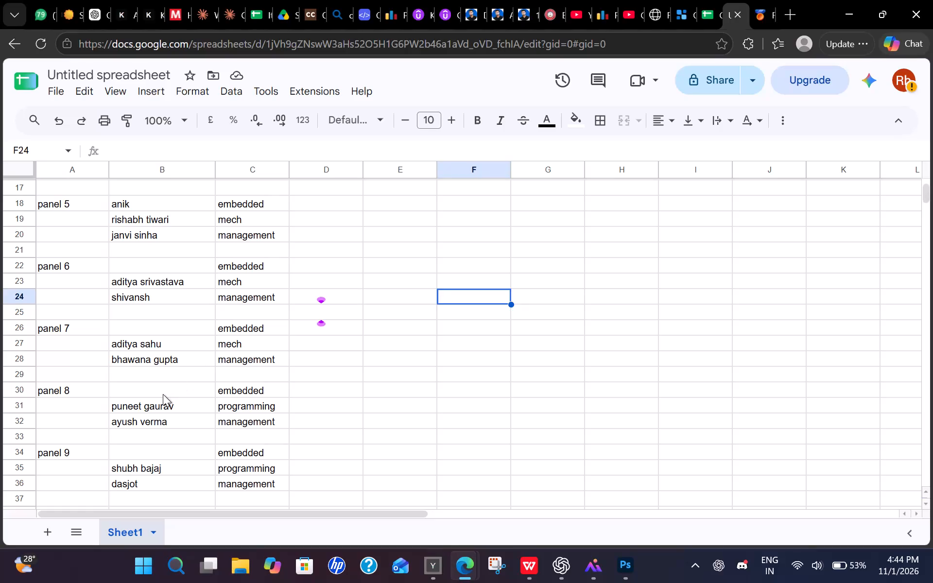
Enter the panelist's name in the empty embedded slot of panel 8.
left_click(163, 394)
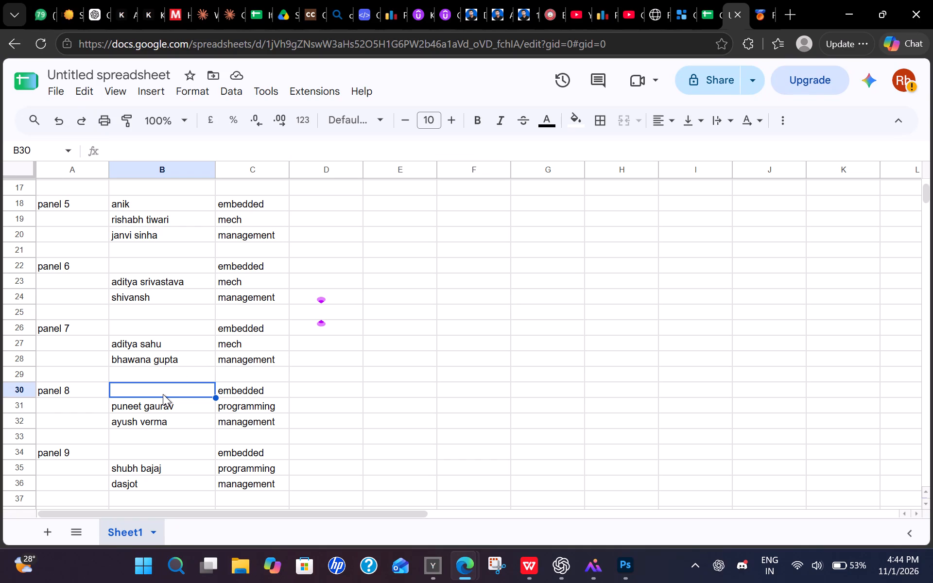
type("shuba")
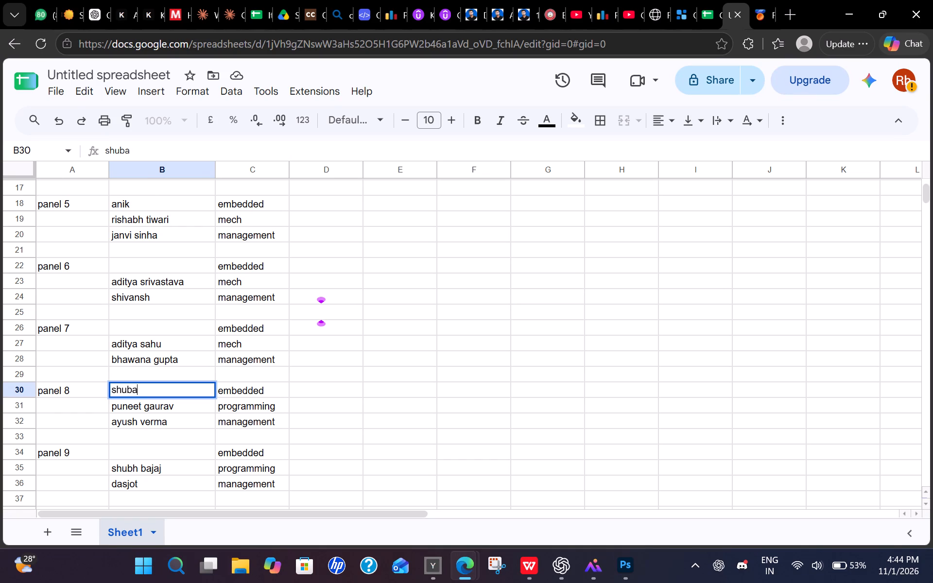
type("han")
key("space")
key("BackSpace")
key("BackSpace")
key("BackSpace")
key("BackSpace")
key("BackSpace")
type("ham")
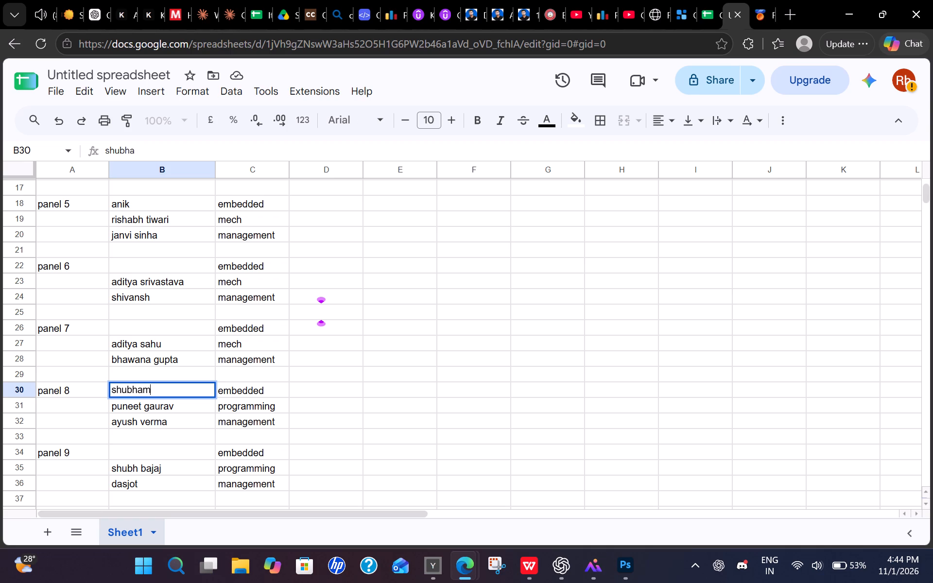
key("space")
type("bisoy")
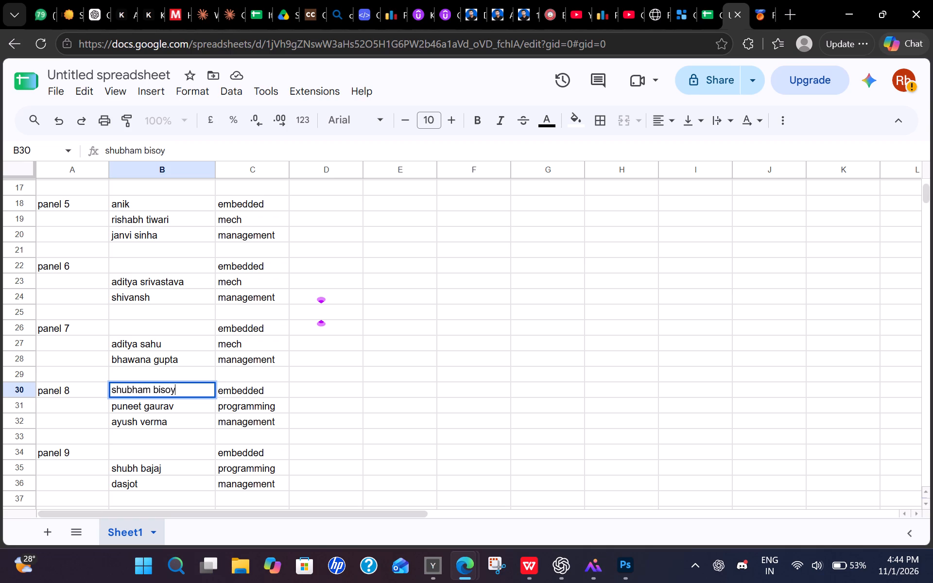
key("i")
left_click(367, 410)
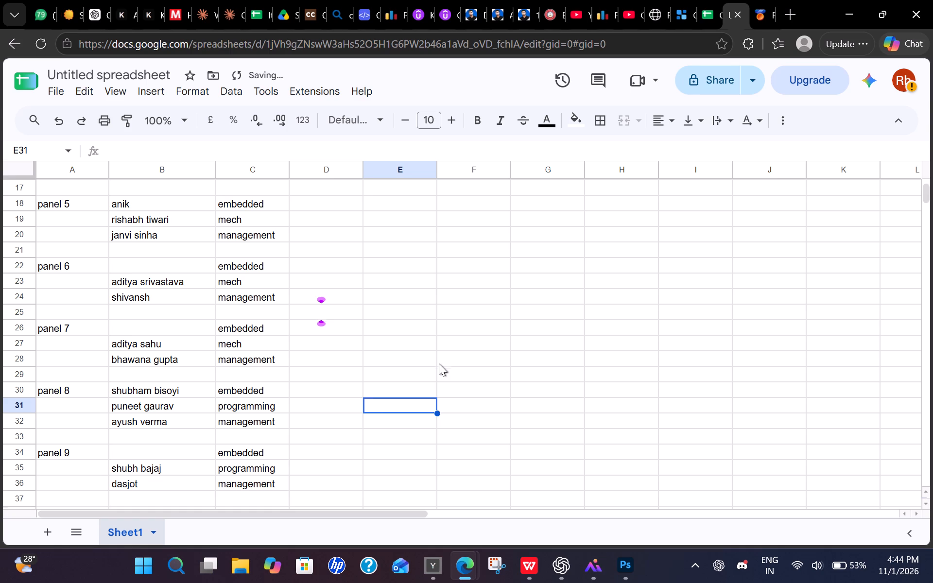
Move the completed panel 8 block out of the list to the blank cells E25:G27.
scroll(439, 363, "up", 2)
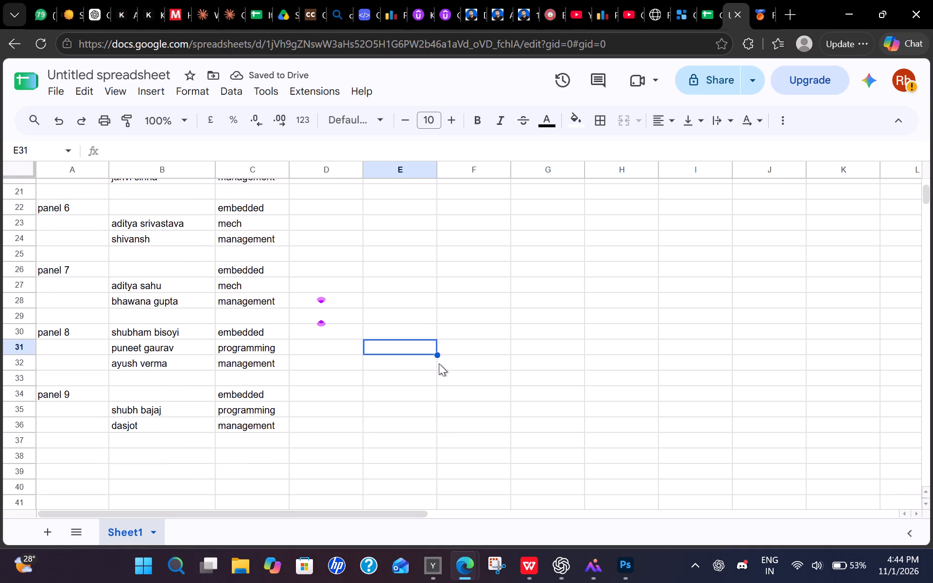
scroll(439, 363, "up", 2)
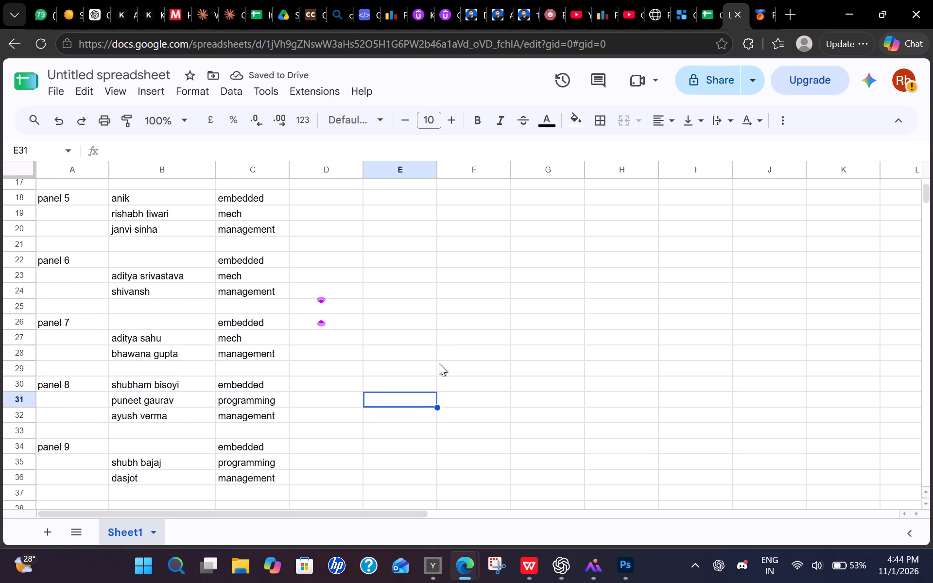
scroll(439, 363, "up", 2)
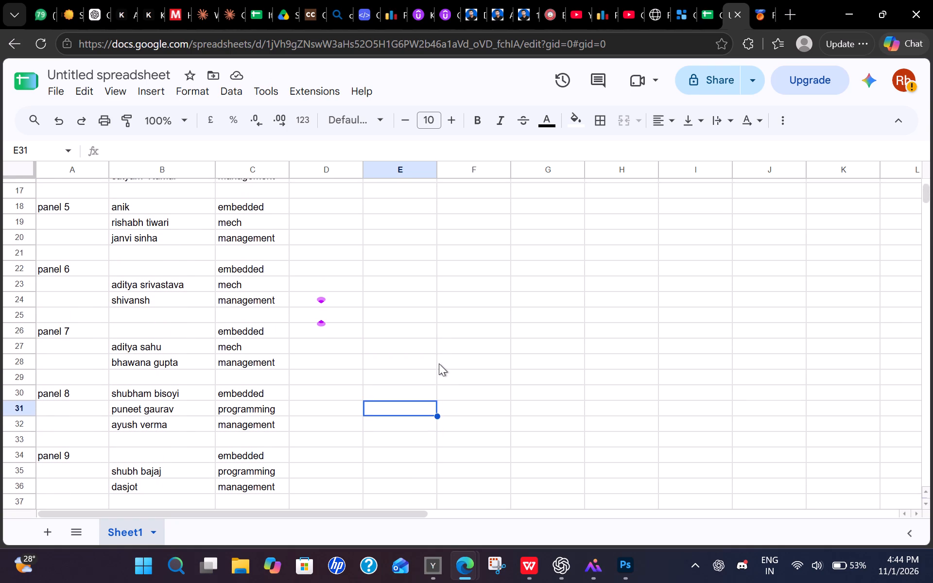
scroll(439, 363, "up", 1)
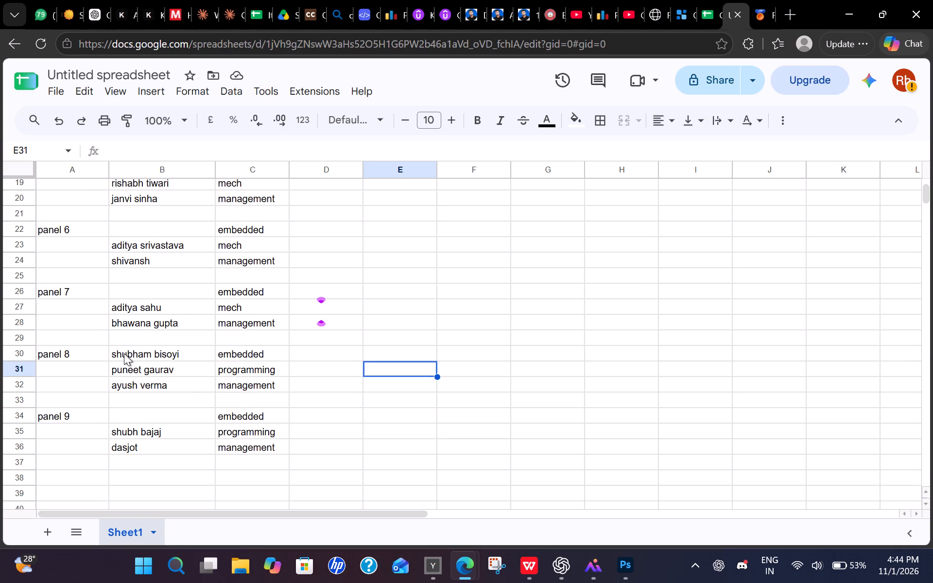
left_click_drag(41, 353, 239, 390)
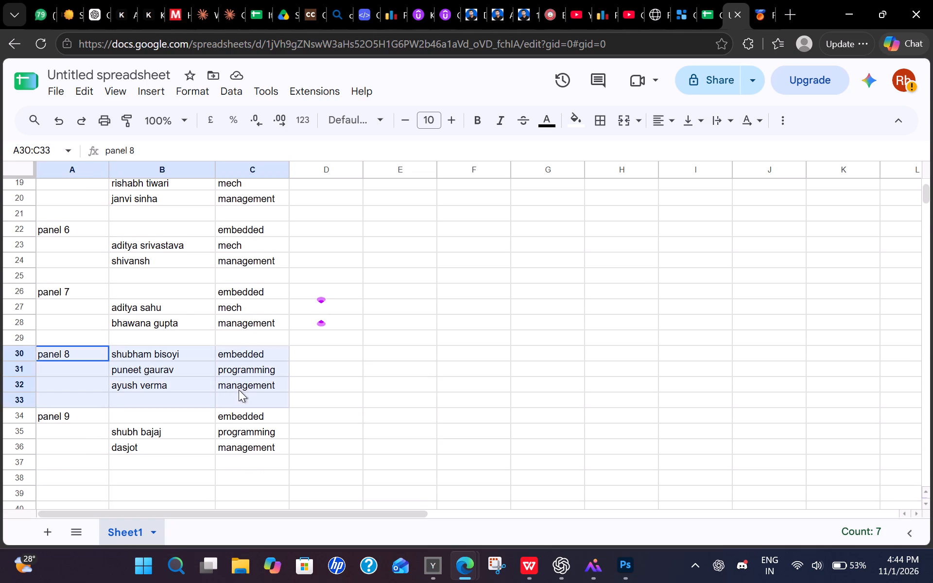
left_click_drag(239, 390, 250, 383)
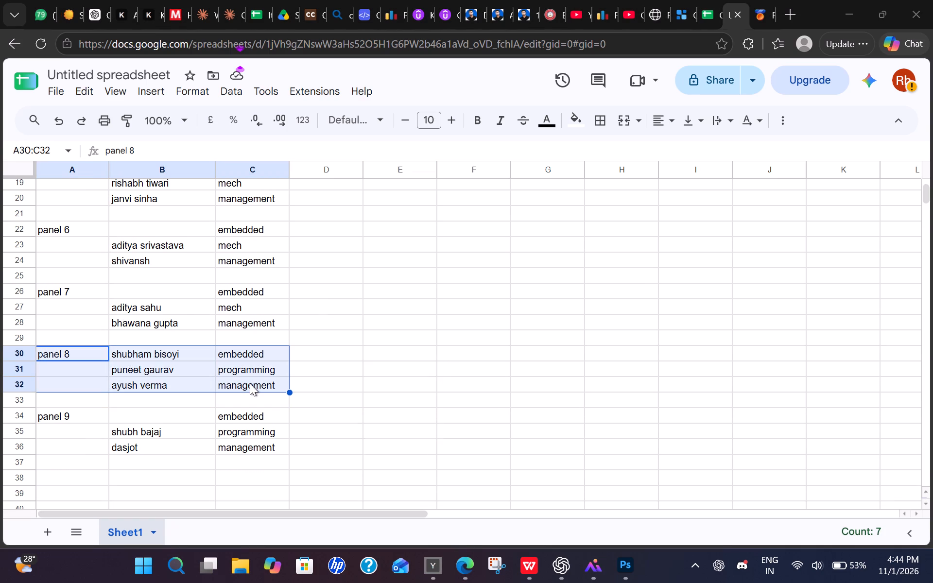
key("alt+Up")
key("alt+Up")
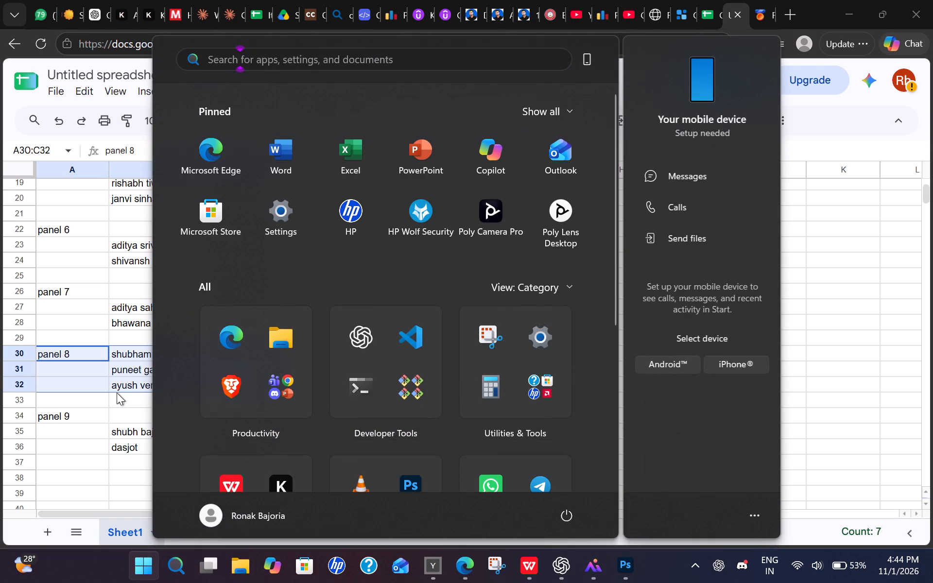
left_click(121, 397)
left_click_drag(77, 357, 243, 383)
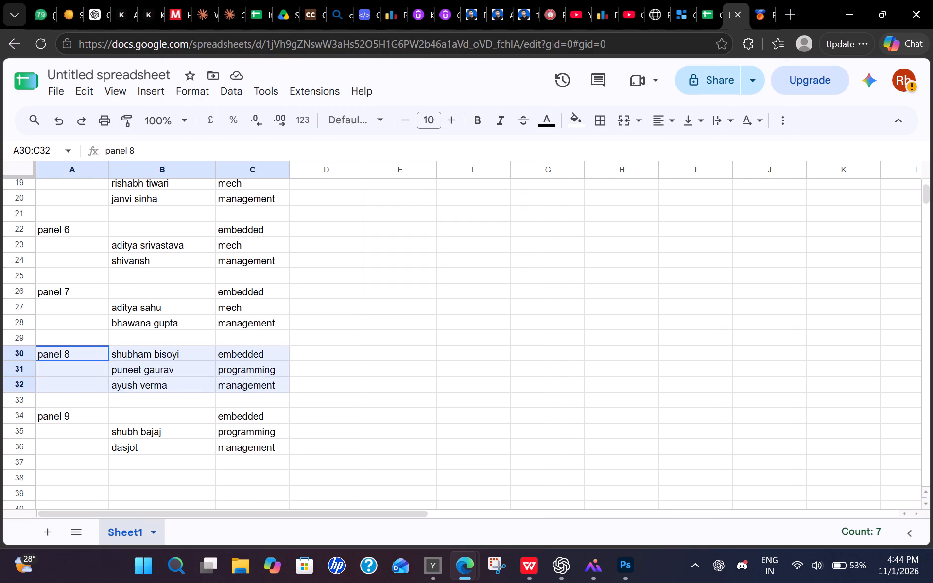
left_click_drag(262, 392, 518, 313)
left_click(310, 395)
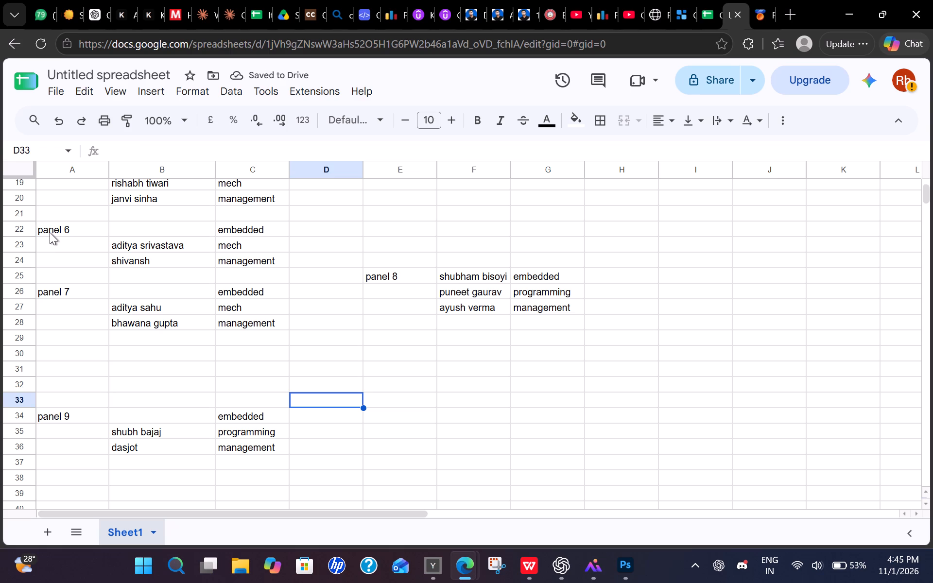
Move the panel 6 block from rows 22–24 into the vacated rows 30–32, columns A to C.
left_click_drag(50, 232, 271, 325)
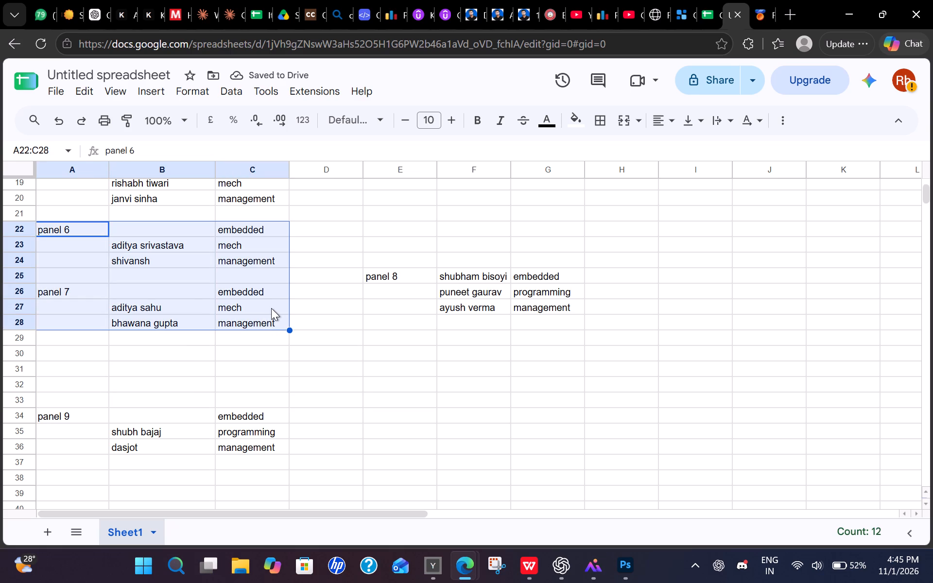
left_click(181, 293)
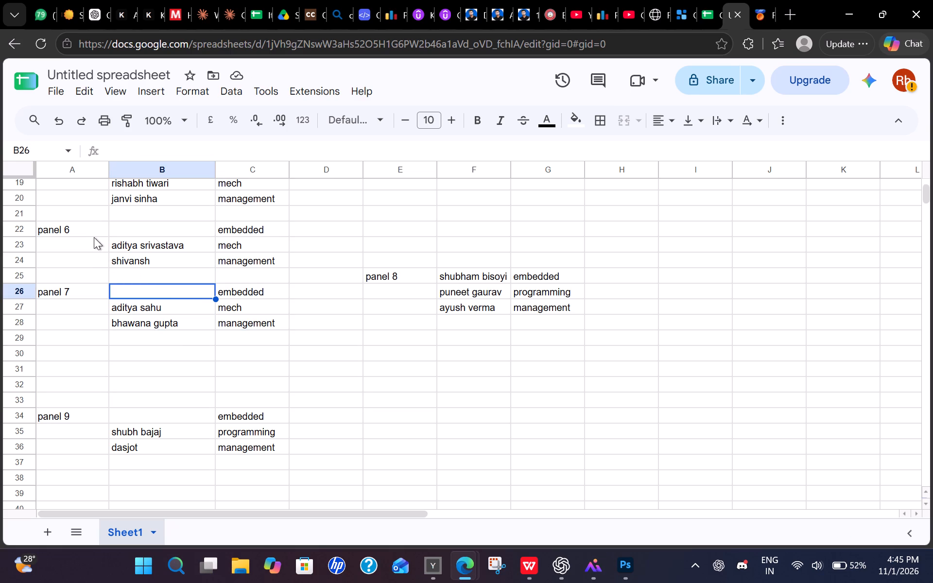
left_click_drag(94, 232, 268, 267)
left_click_drag(275, 267, 251, 387)
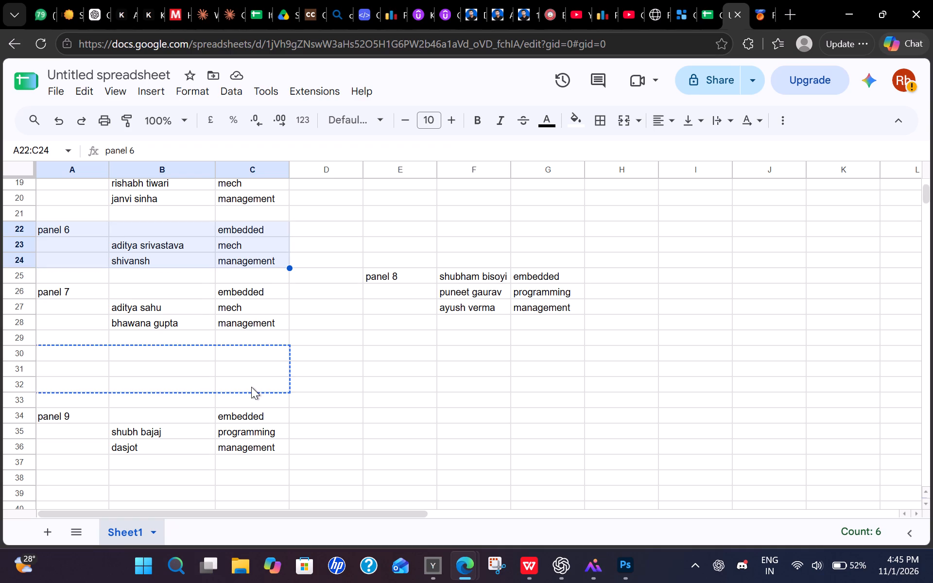
left_click_drag(251, 387, 251, 387)
left_click(402, 390)
Move the panel 8 block from E25:G27 into A22:C24, directly below panel 5.
left_click_drag(413, 277, 490, 297)
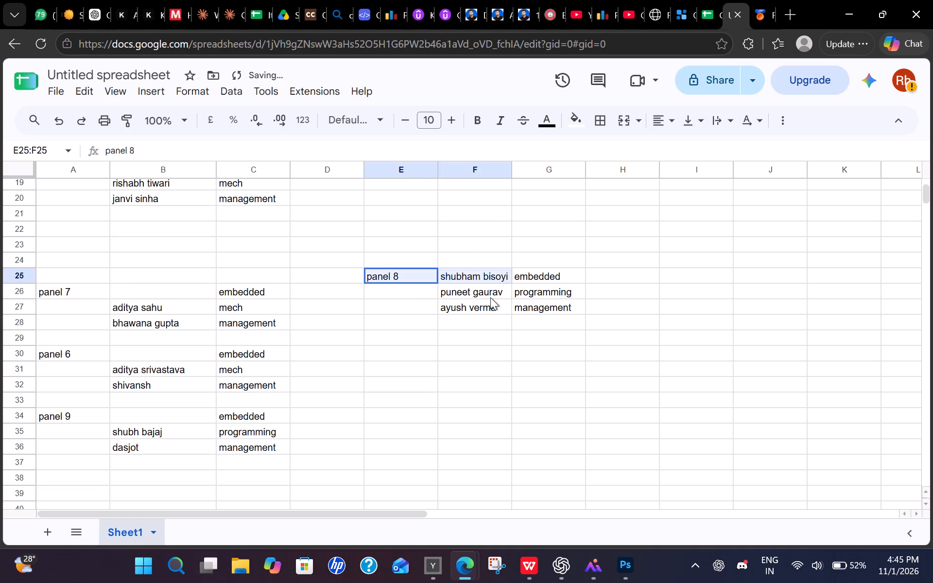
left_click_drag(490, 297, 542, 305)
left_click_drag(544, 315, 257, 272)
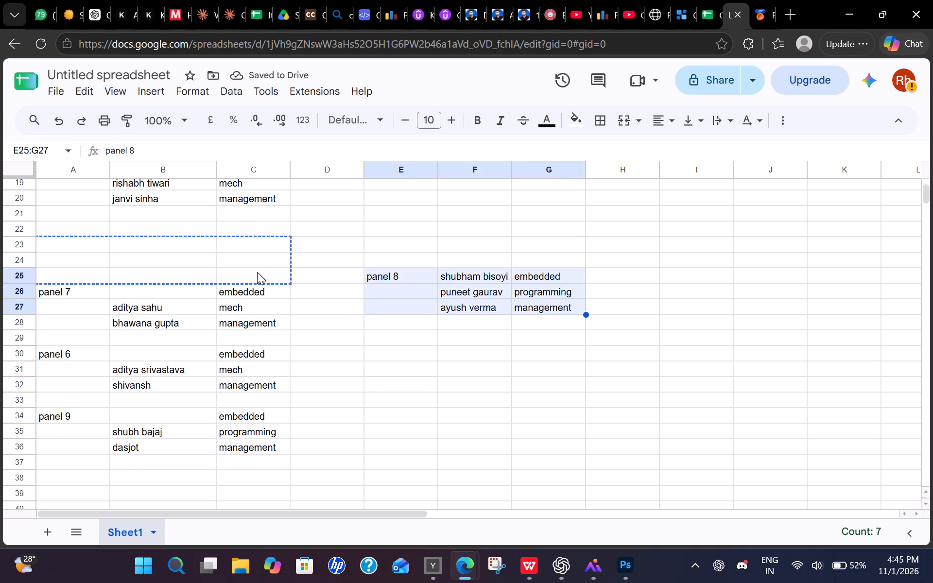
left_click_drag(257, 272, 261, 267)
left_click(411, 242)
Clear the stray letter "d" in cell D12 beside panel 3's programming entry.
scroll(364, 291, "up", 1)
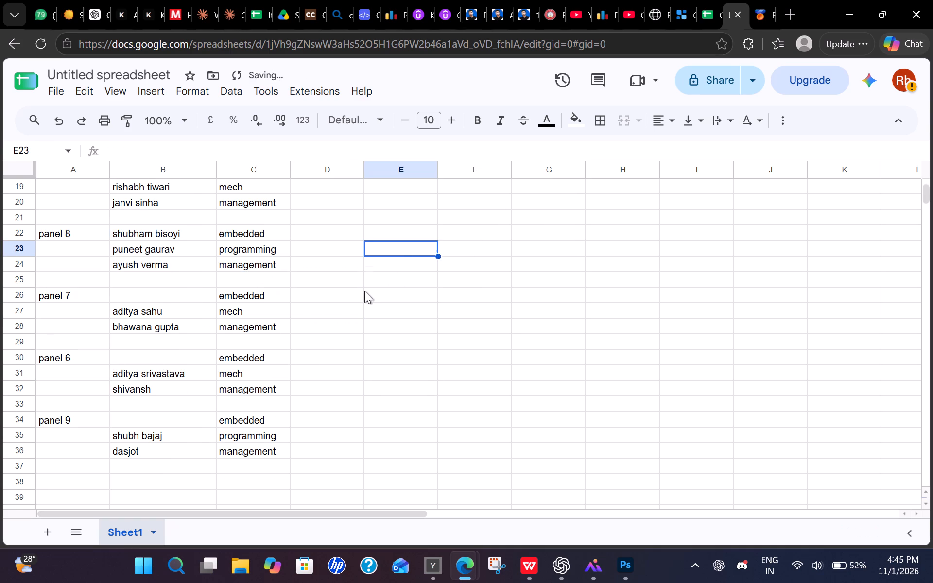
scroll(364, 291, "up", 4)
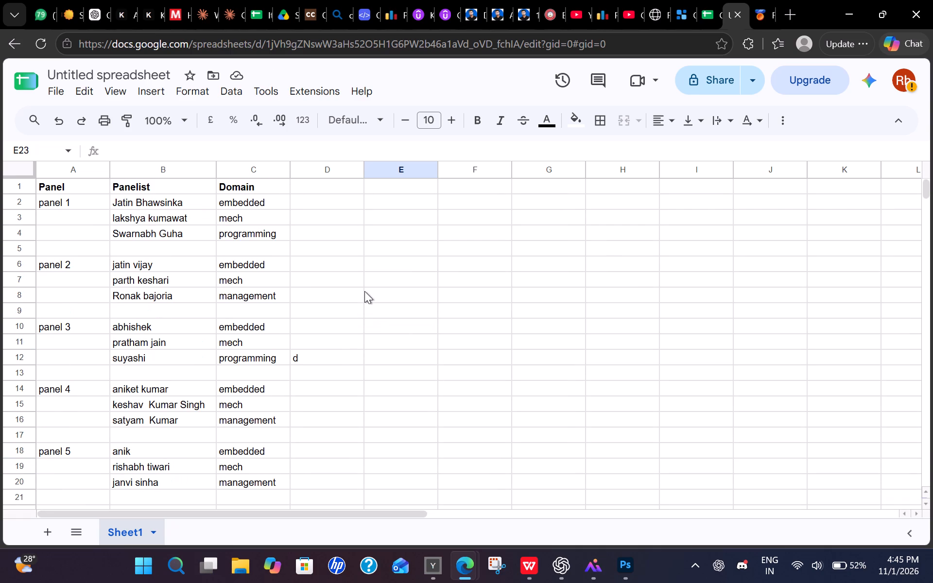
left_click(319, 355)
key("BackSpace")
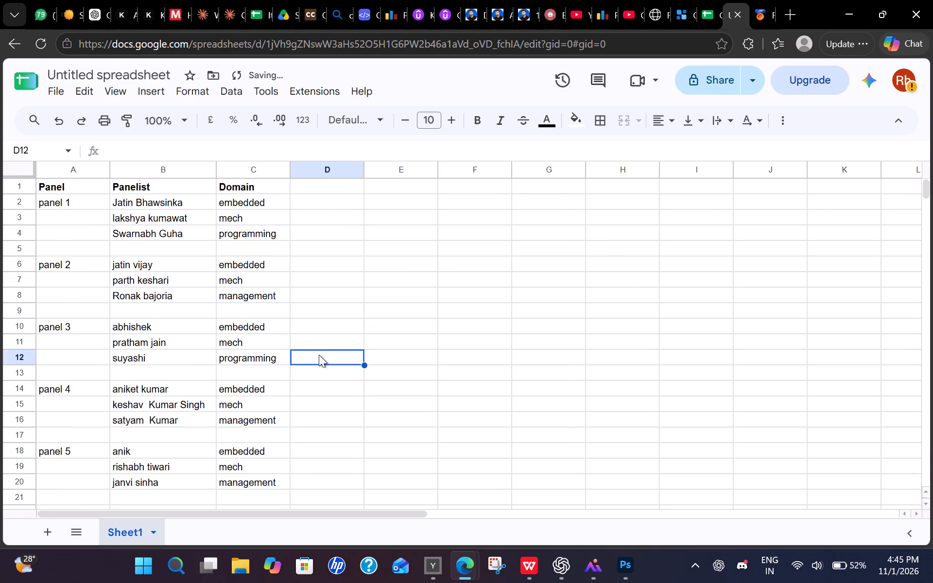
left_click(449, 330)
Review the whole panel list, checking the order of the panels and which panelist slots are still empty.
scroll(449, 330, "down", 2)
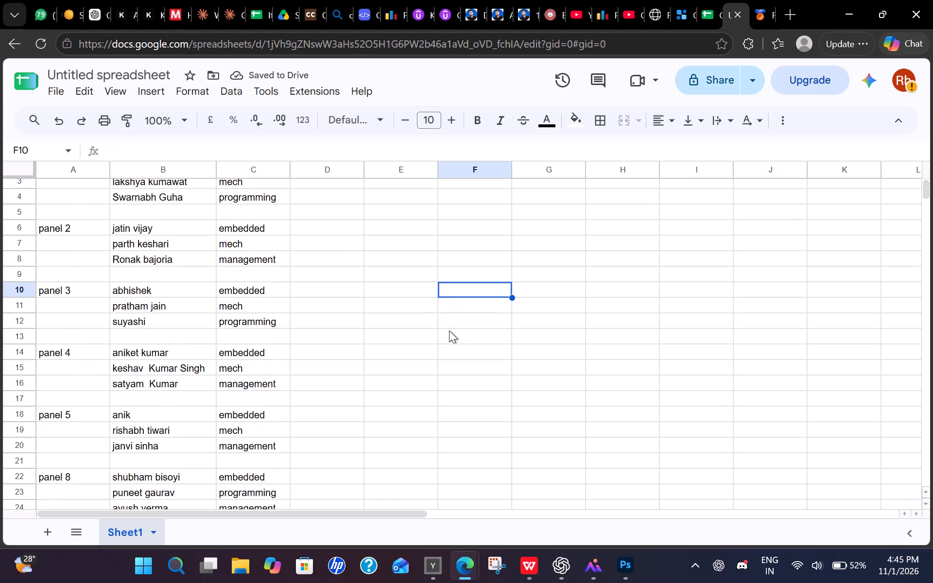
scroll(449, 330, "down", 2)
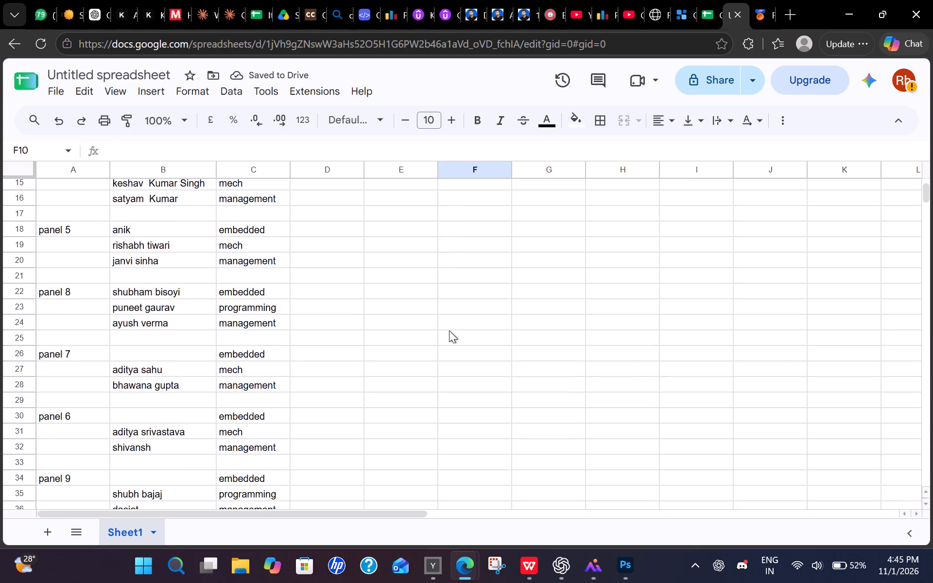
scroll(449, 330, "down", 2)
scroll(449, 330, "up", 1)
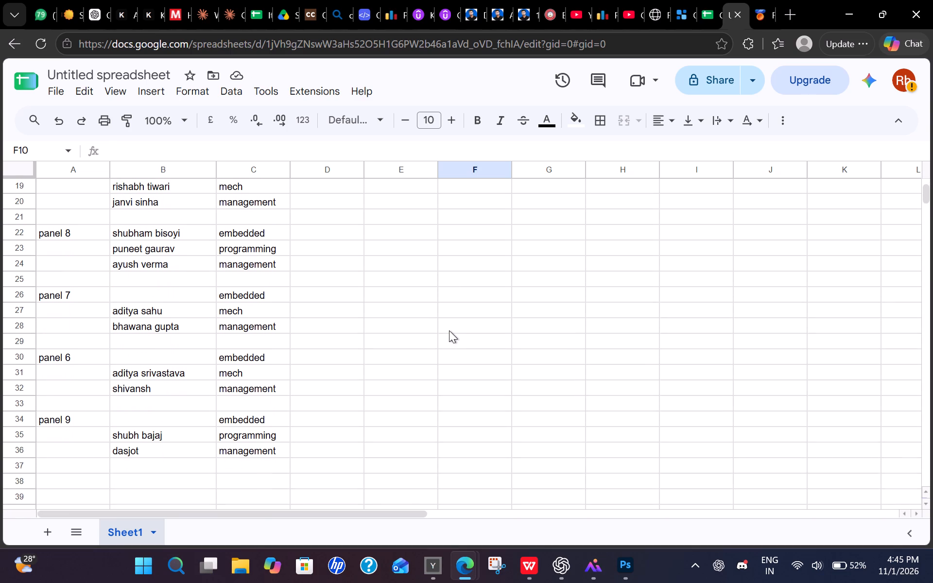
scroll(449, 330, "up", 2)
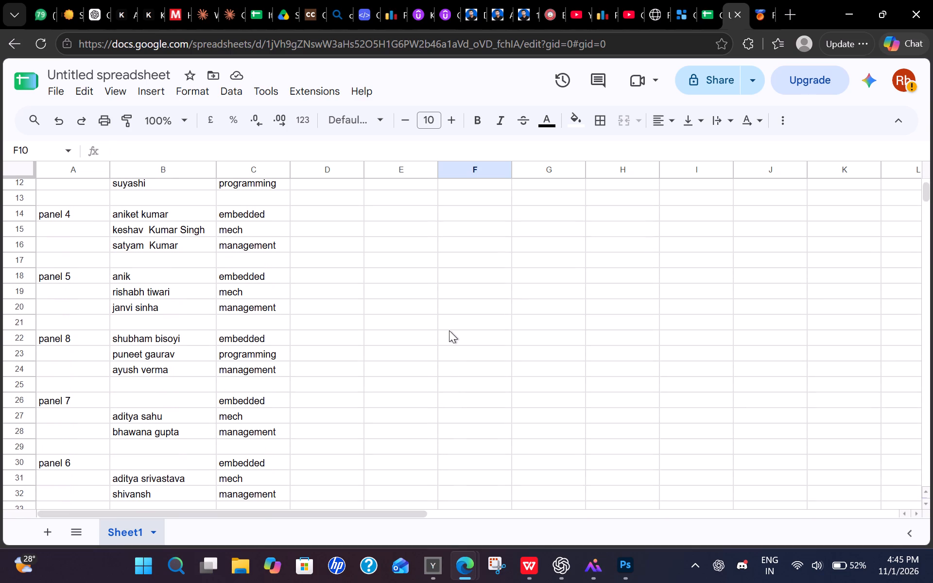
scroll(449, 330, "down", 1)
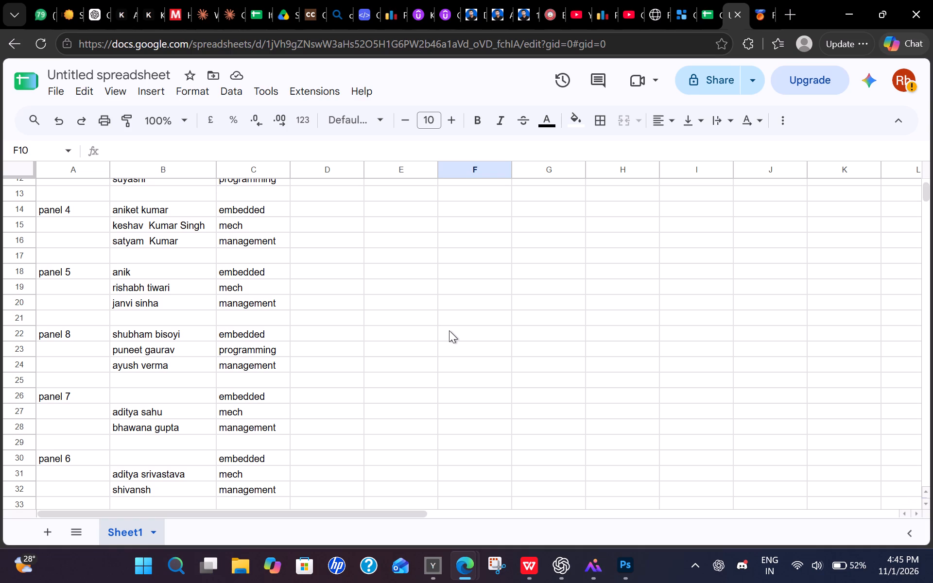
scroll(449, 330, "down", 1)
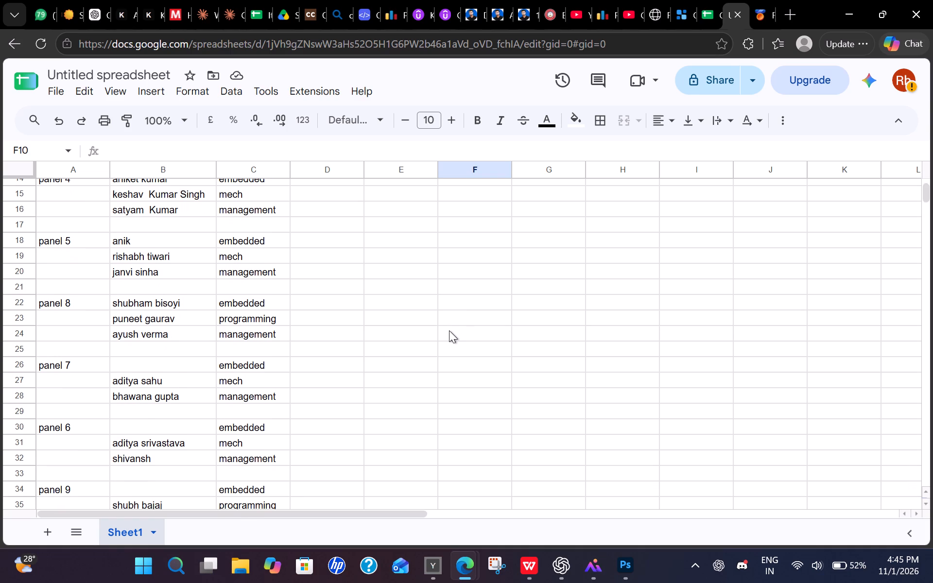
scroll(449, 330, "down", 1)
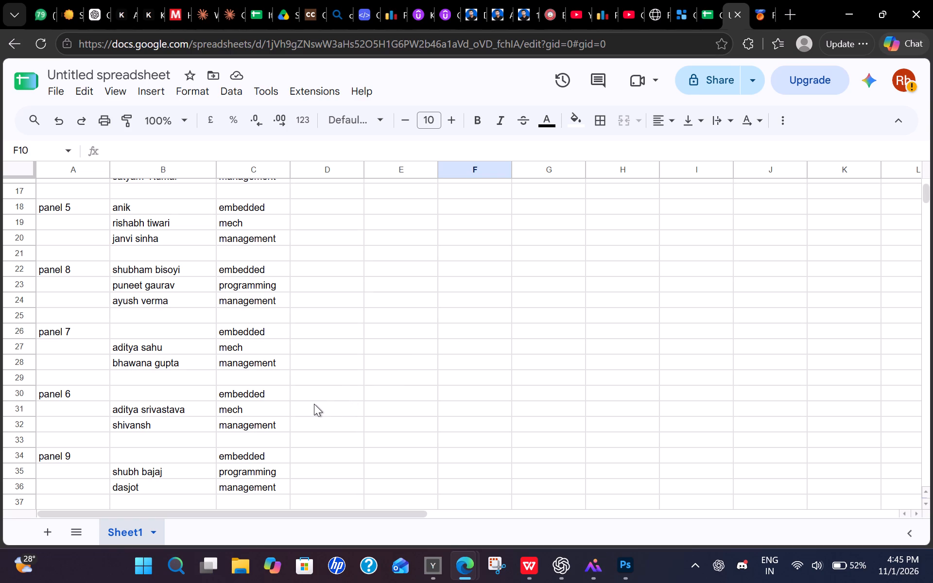
scroll(314, 404, "up", 4)
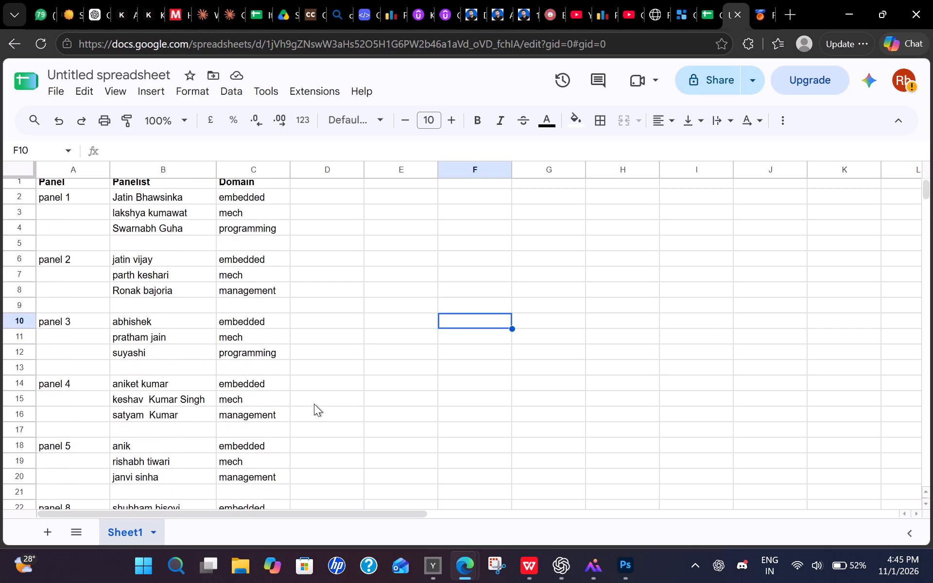
scroll(314, 404, "down", 2)
scroll(314, 404, "up", 2)
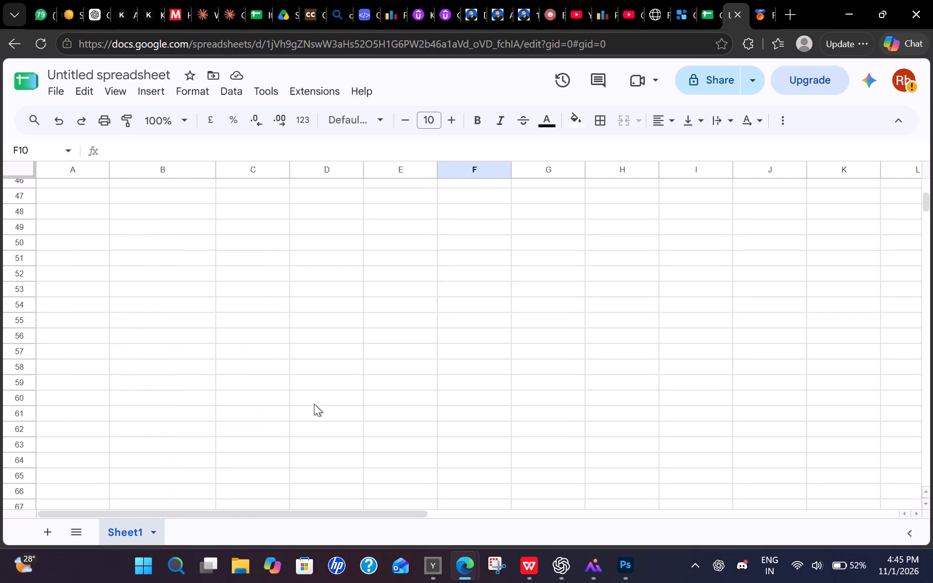
scroll(314, 404, "up", 4)
scroll(314, 404, "right", 1)
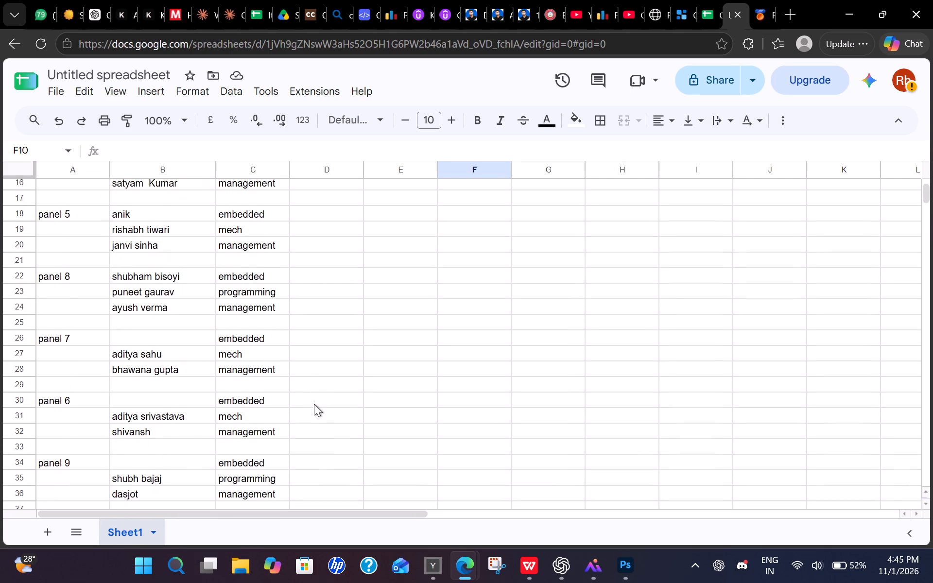
scroll(314, 404, "right", 1)
scroll(314, 404, "up", 1)
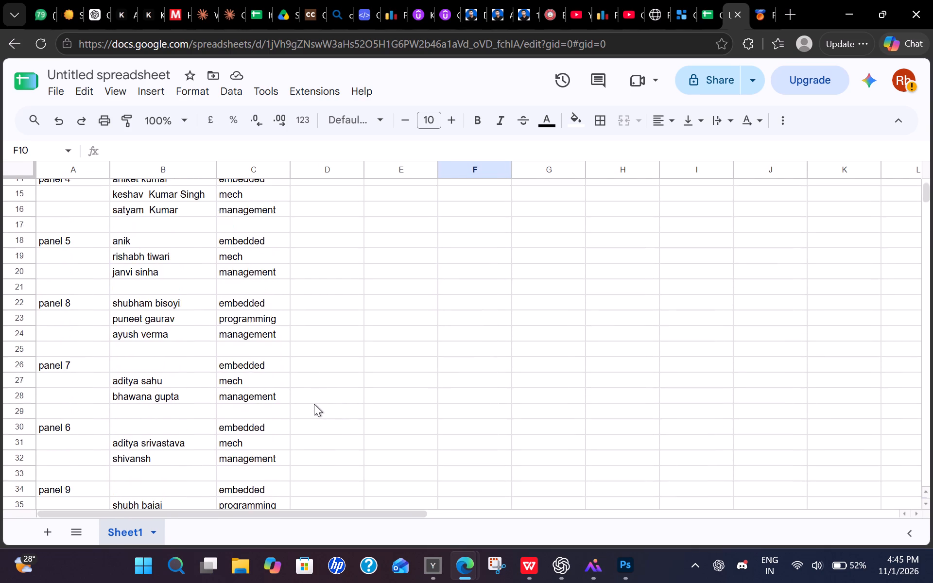
Swap the panelists in B27 and B35, exchanging panel 7's mech panelist with panel 9's programming panelist.
scroll(314, 404, "up", 2)
scroll(314, 404, "down", 1)
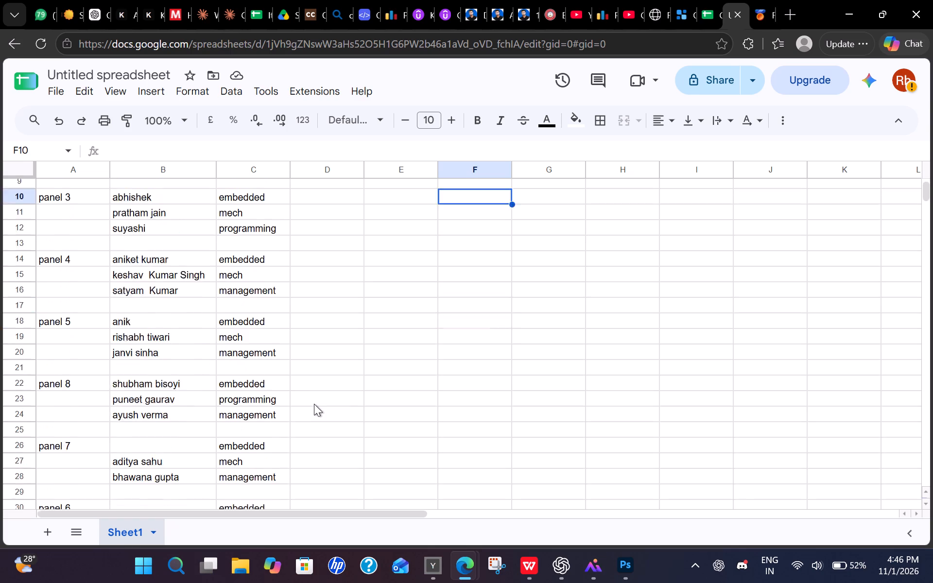
scroll(314, 404, "down", 1)
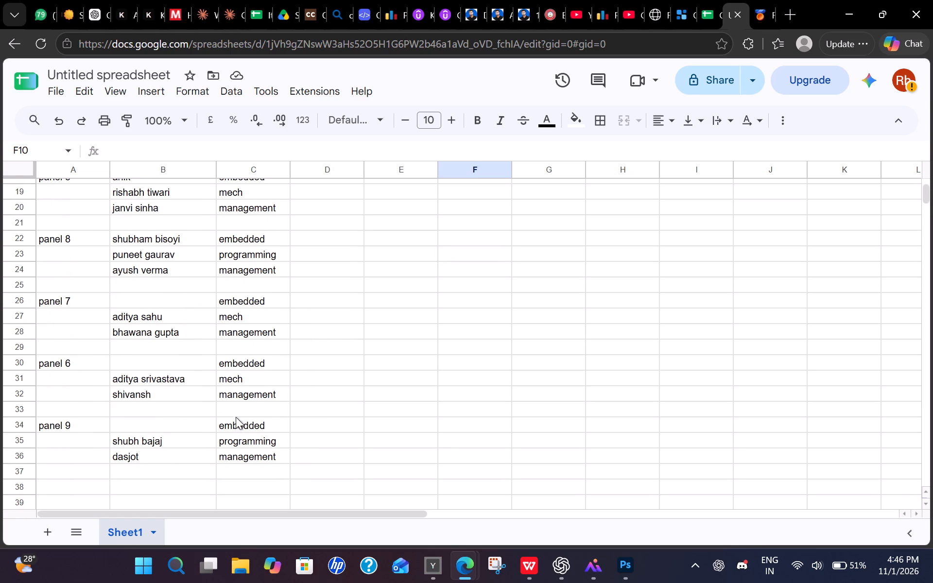
left_click(228, 441)
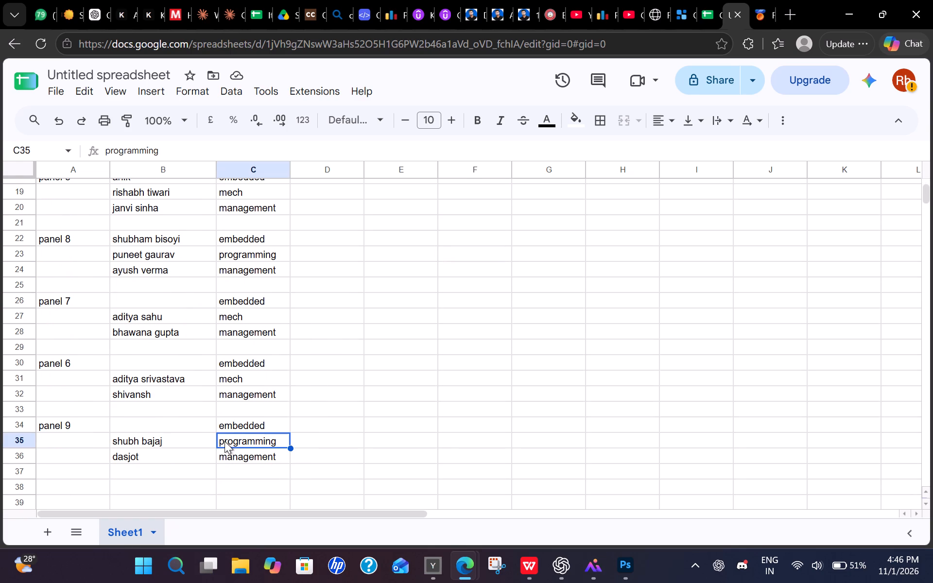
left_click(205, 444)
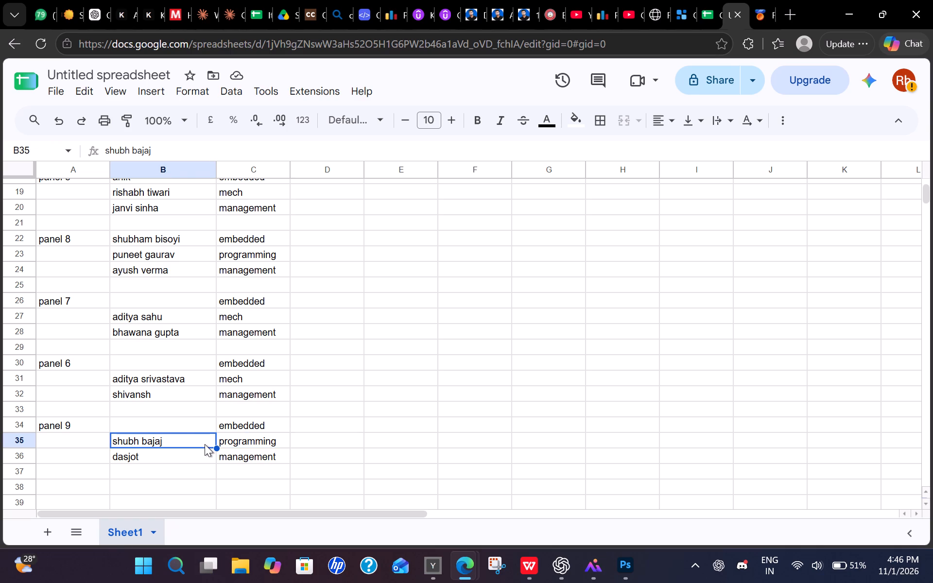
key("ctrl+c")
left_click(183, 317)
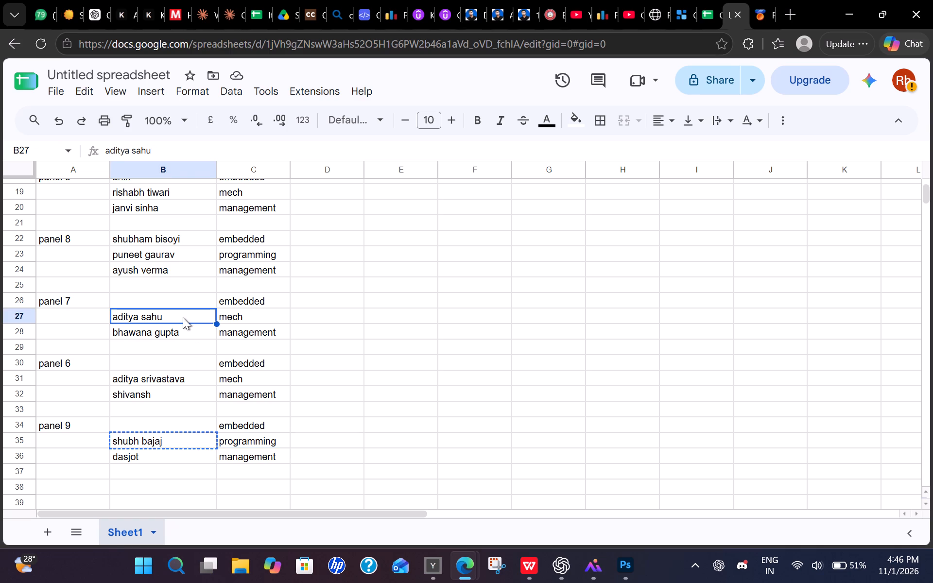
key("ctrl+v")
left_click(142, 438)
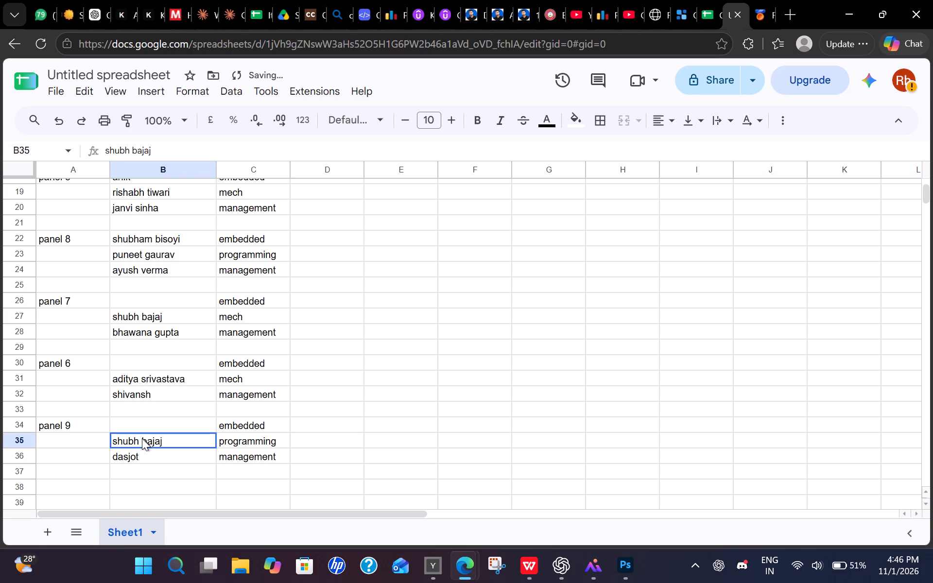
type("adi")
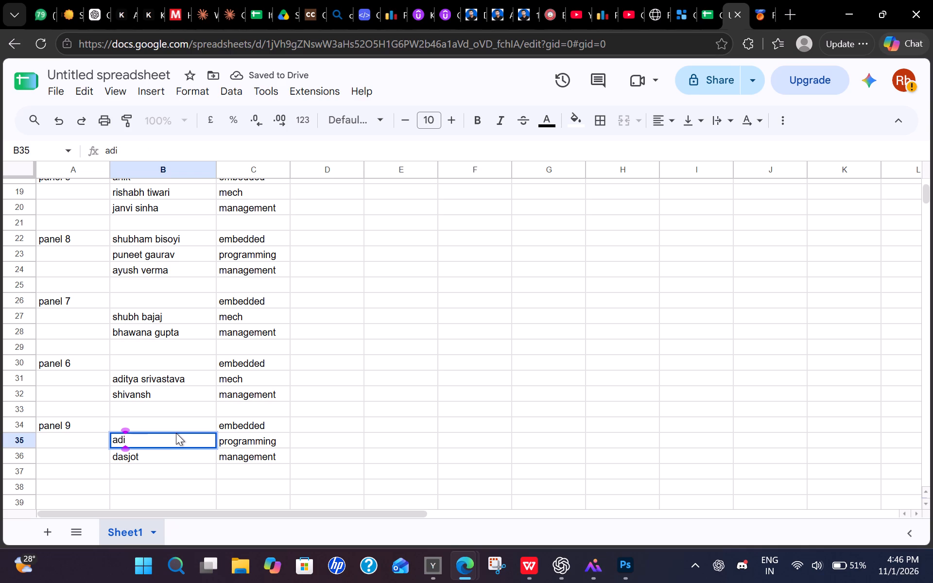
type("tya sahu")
left_click(484, 343)
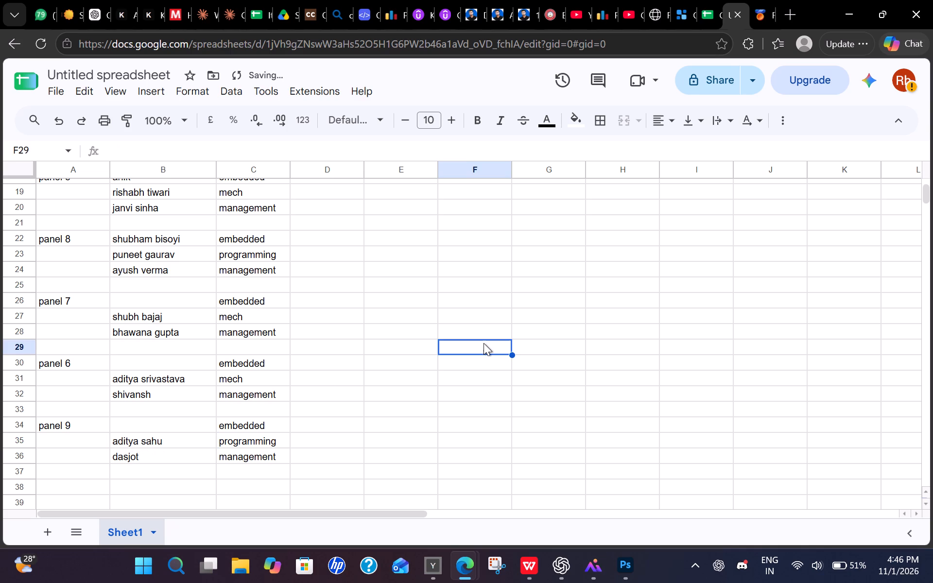
Review the panel list from panel 9 back up to panel 1, checking the panelists and their domains.
left_click(393, 265)
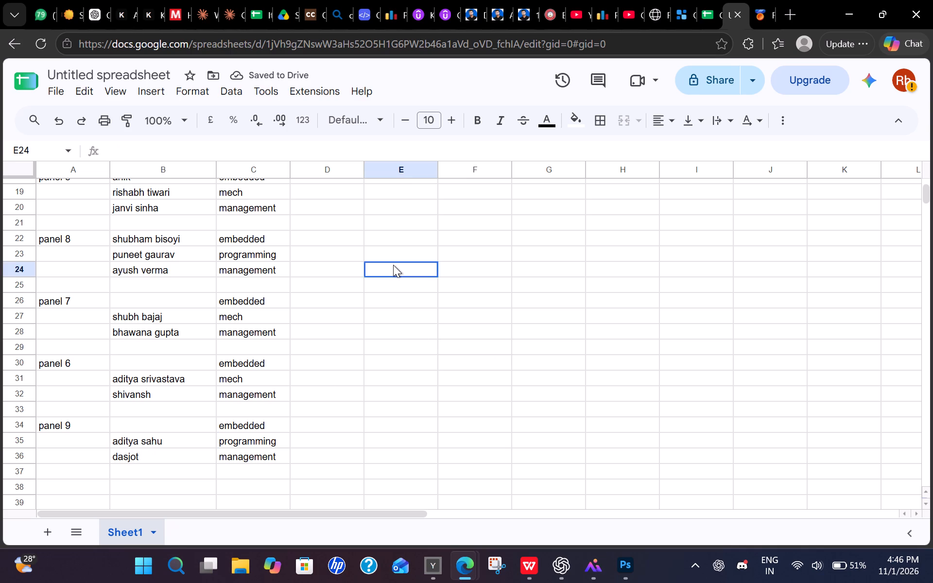
scroll(376, 289, "up", 1)
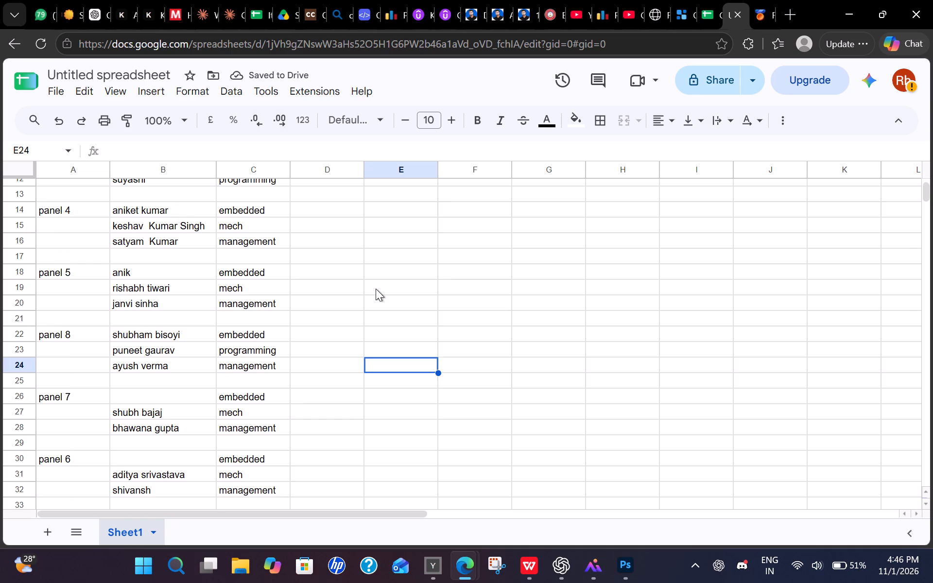
scroll(376, 289, "up", 2)
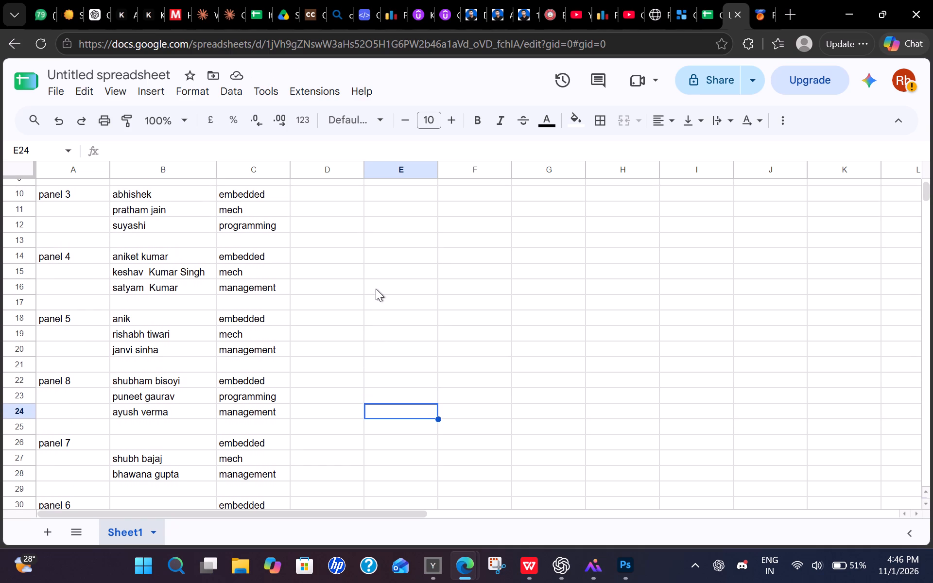
scroll(376, 289, "up", 2)
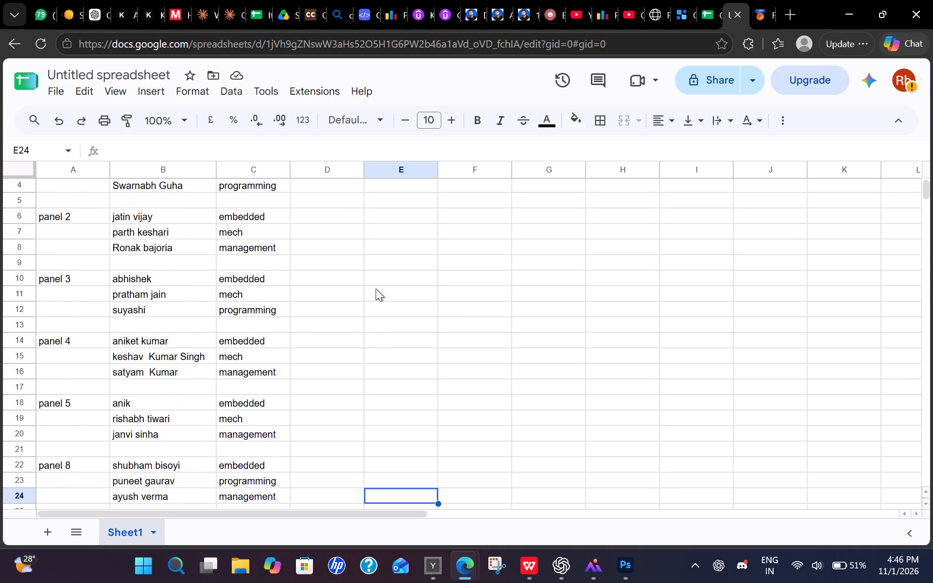
scroll(376, 289, "up", 6)
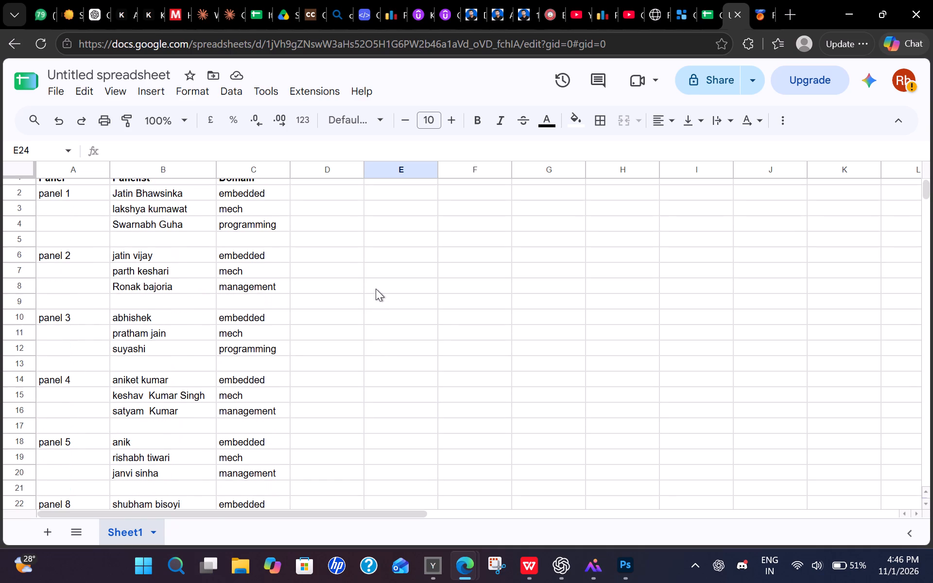
scroll(376, 289, "up", 1)
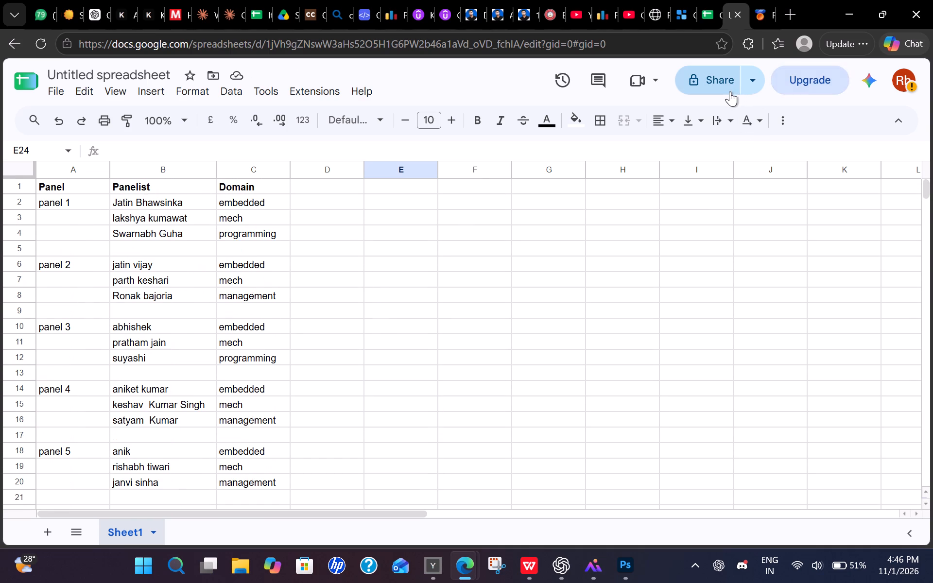
Open sharing for the spreadsheet, keeping the name Untitled spreadsheet, and bring up the general access options.
left_click(708, 77)
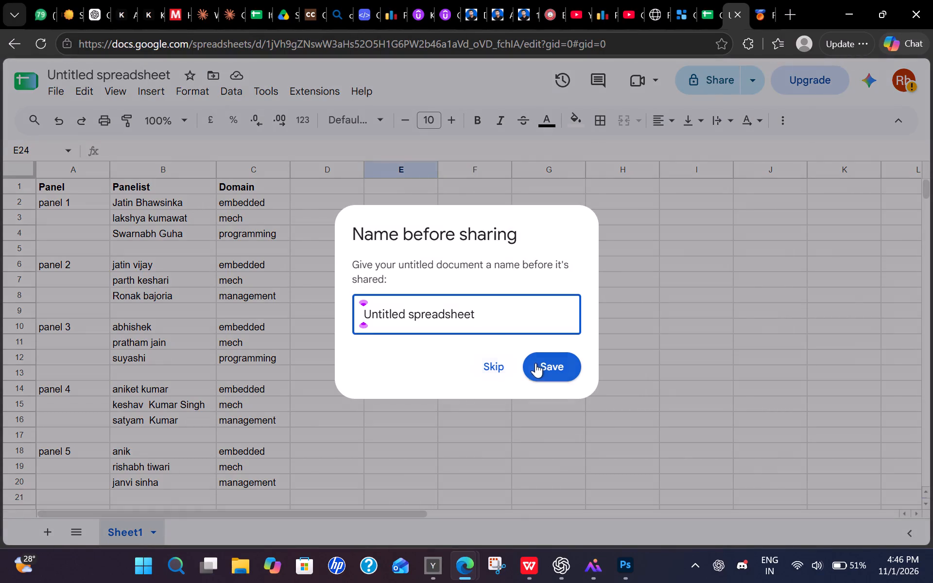
left_click(536, 363)
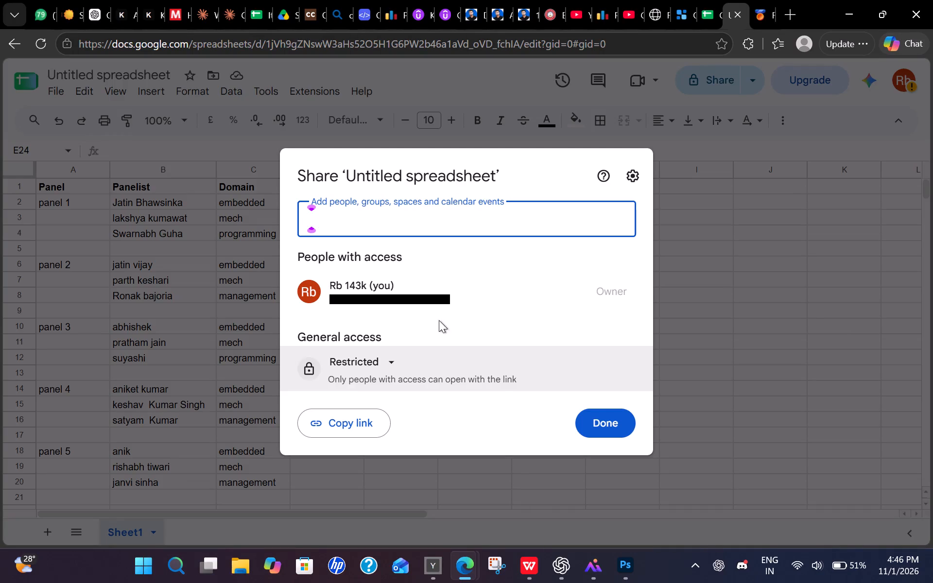
left_click(381, 364)
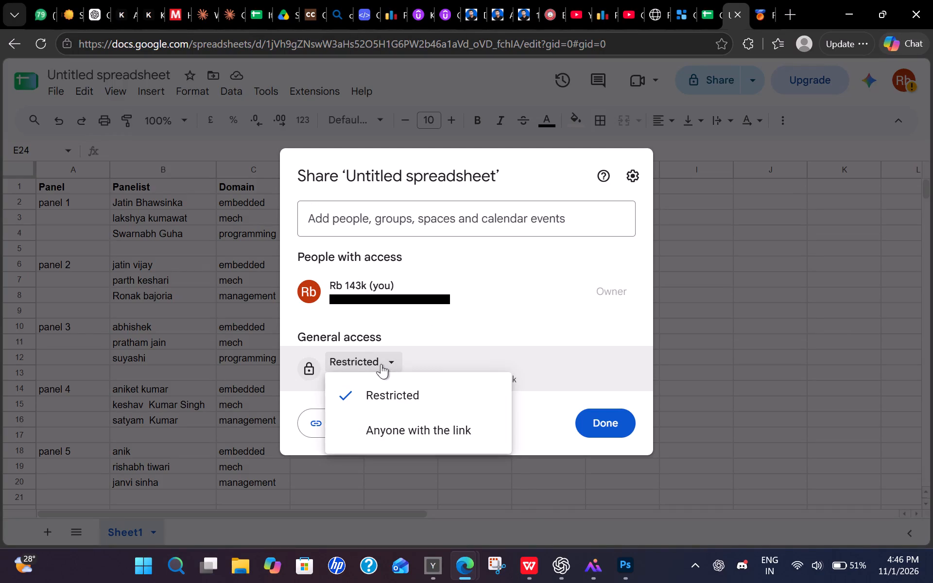
left_click(524, 338)
left_click(464, 370)
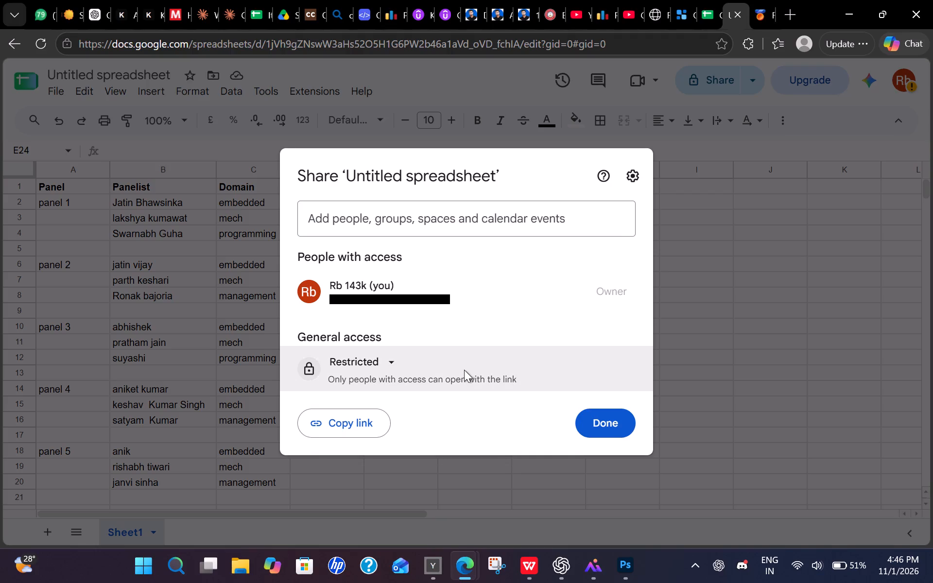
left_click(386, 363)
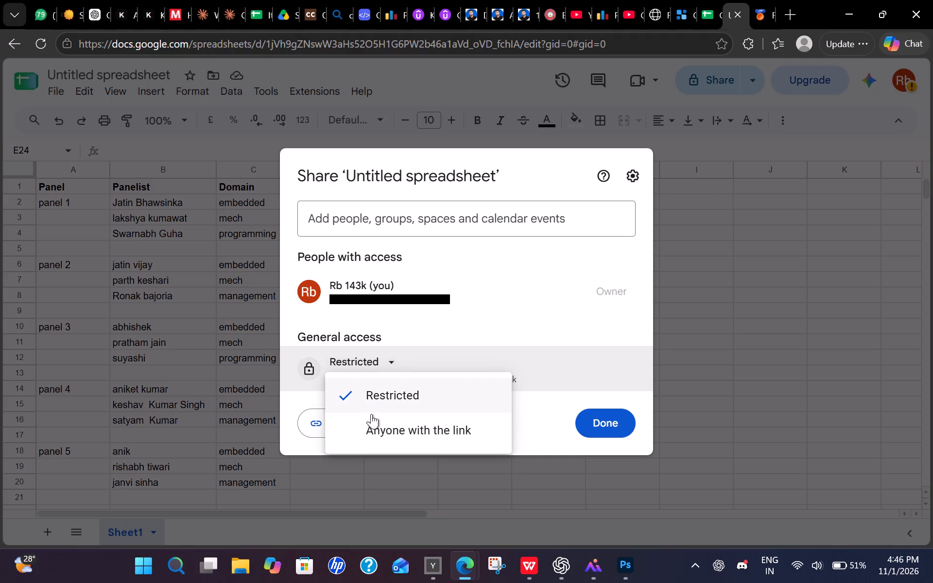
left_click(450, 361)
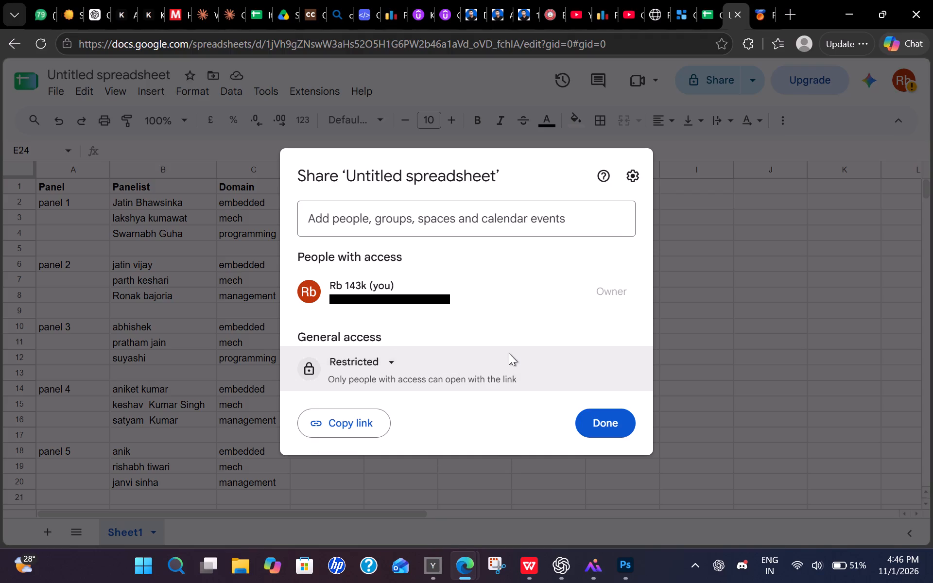
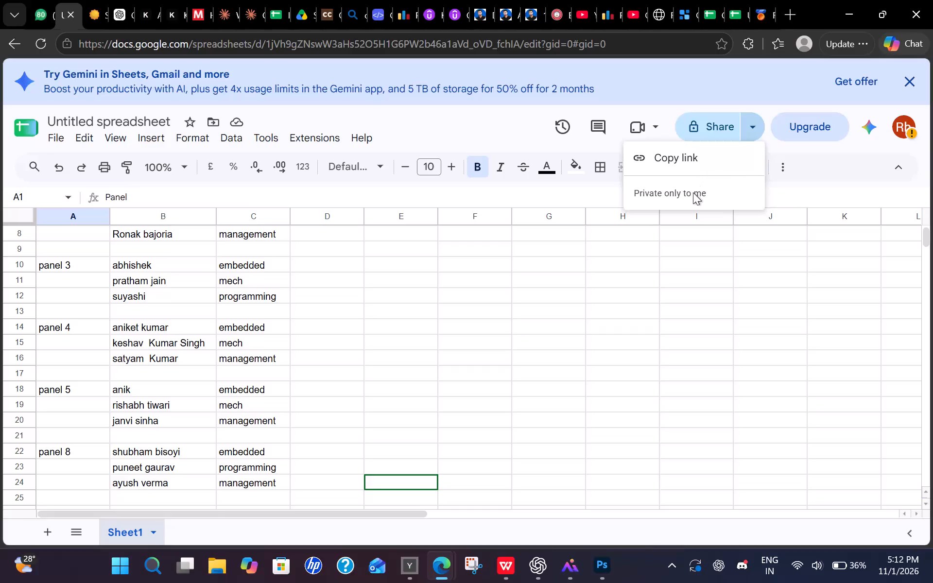
Share the spreadsheet under the name Untitled spreadsheet, setting general access to Anyone with the link with the Viewer role.
left_click(710, 126)
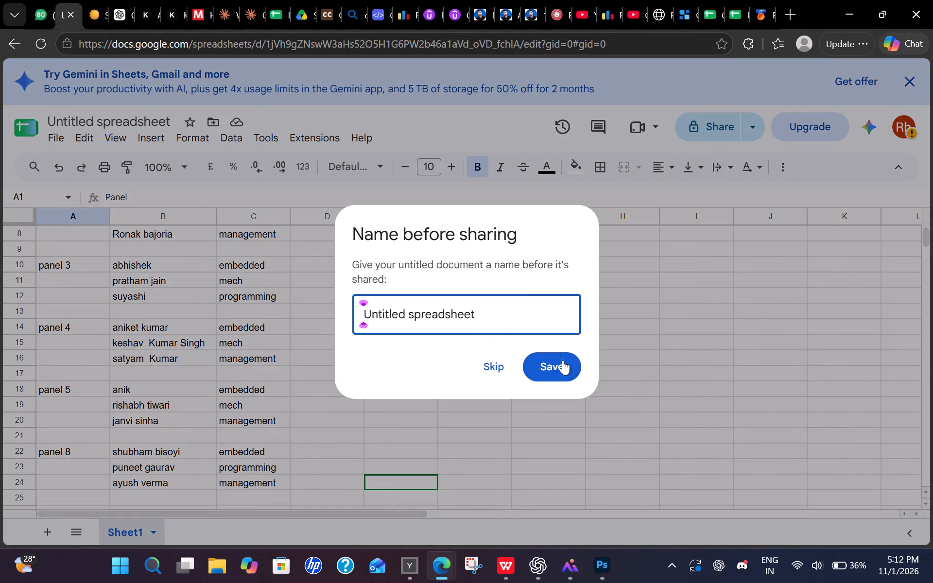
left_click(560, 362)
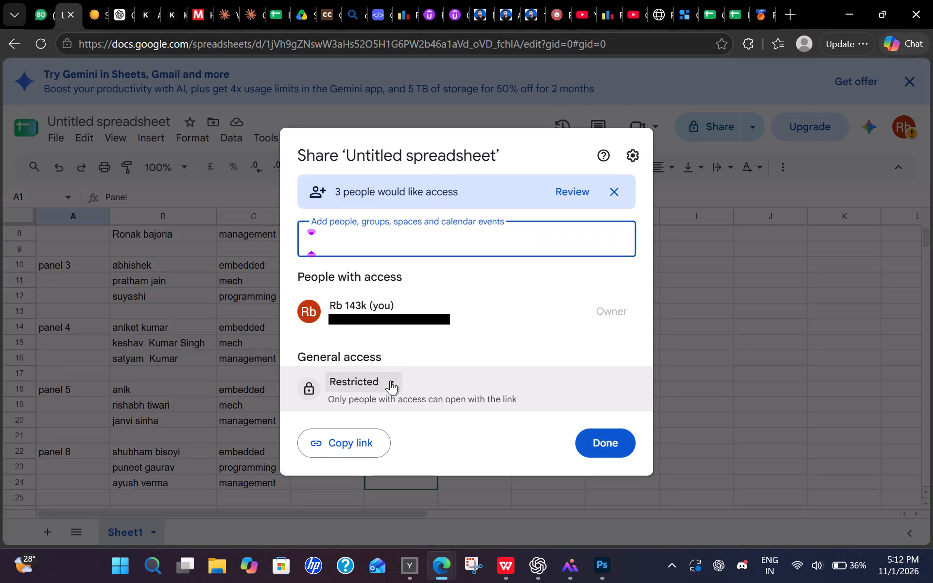
left_click(390, 380)
left_click(404, 460)
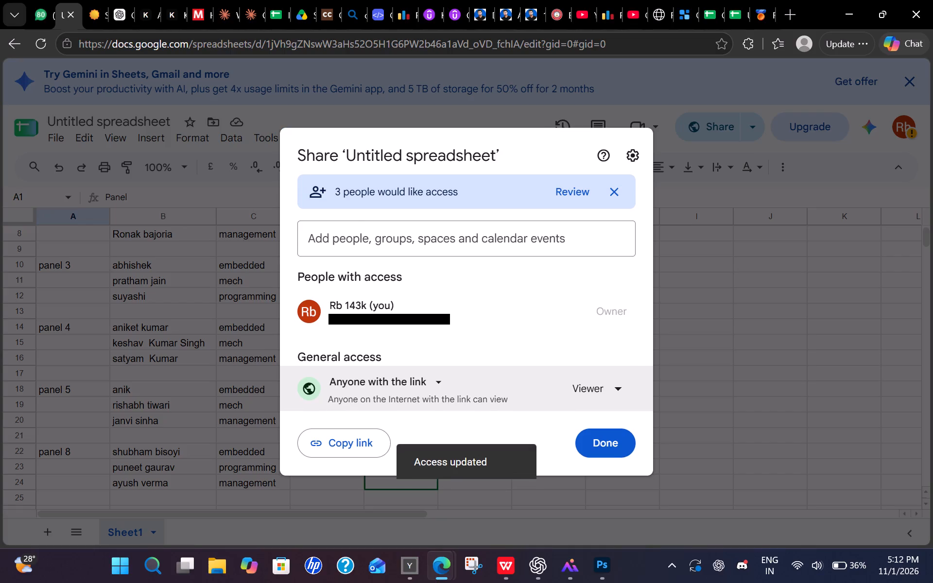
left_click(431, 397)
left_click(429, 392)
left_click(424, 387)
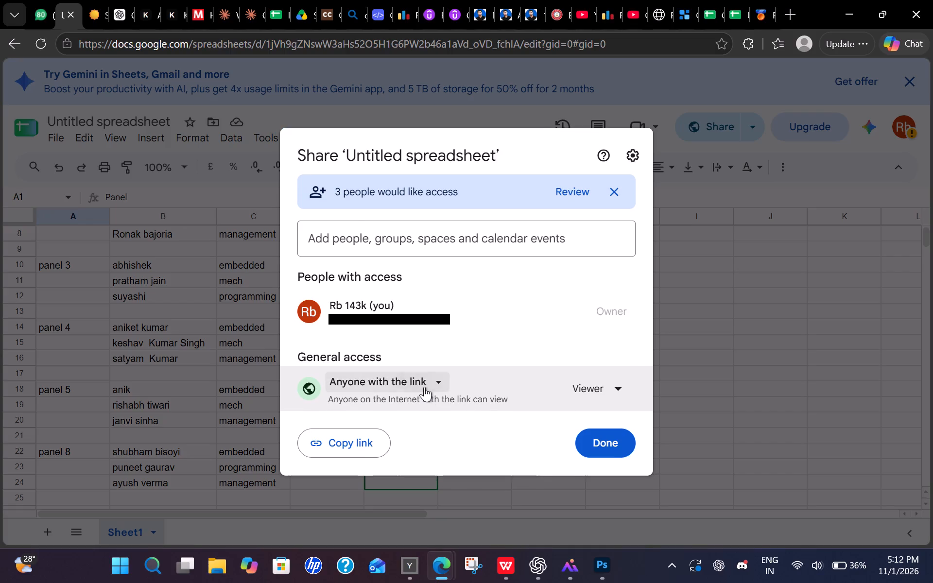
left_click(582, 390)
left_click(547, 389)
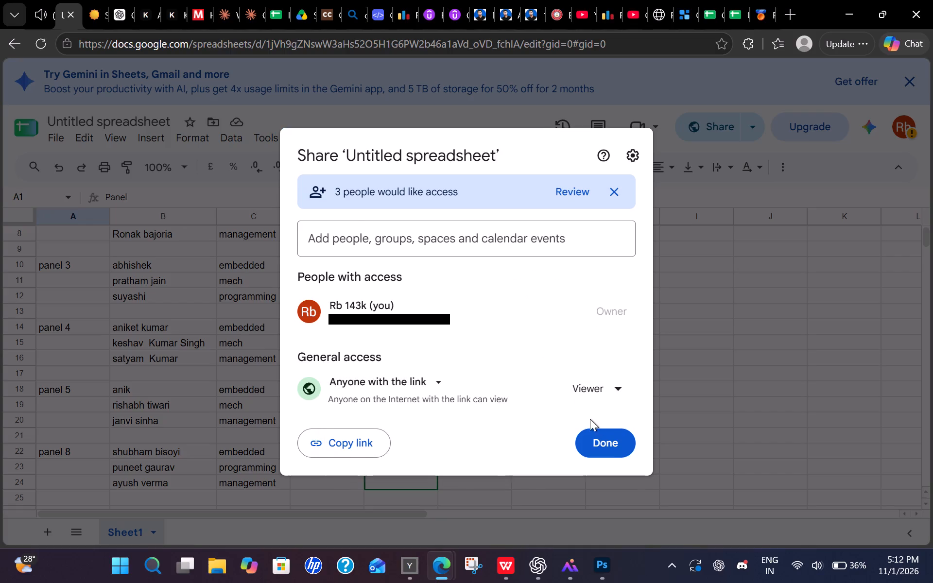
left_click(607, 444)
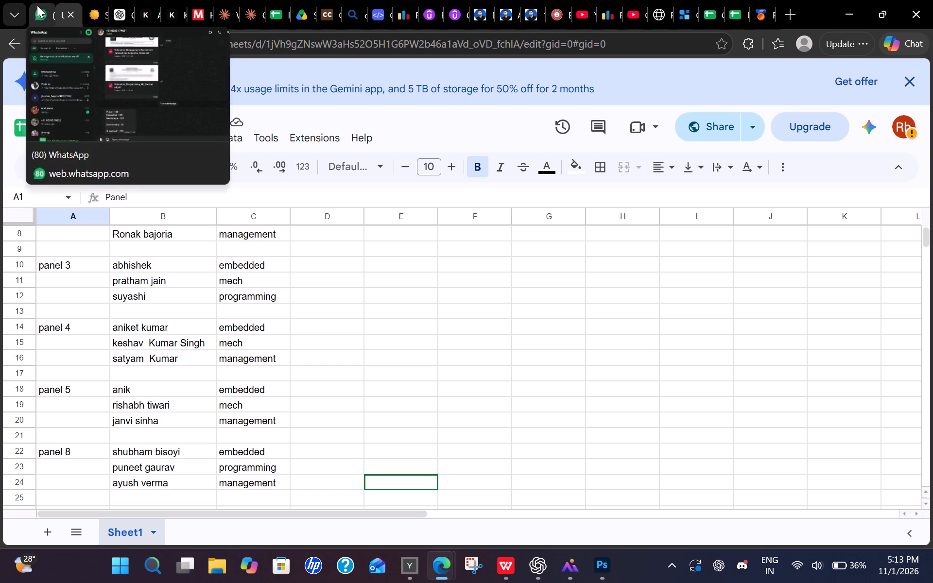
Reopen the spreadsheet's sharing settings to check the general access options, and close them without changes.
left_click(723, 115)
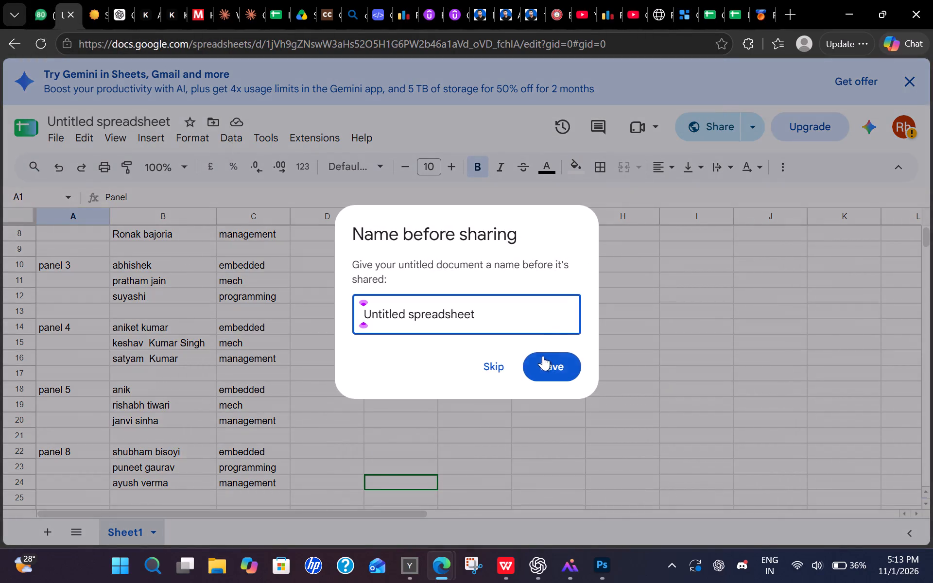
left_click(540, 361)
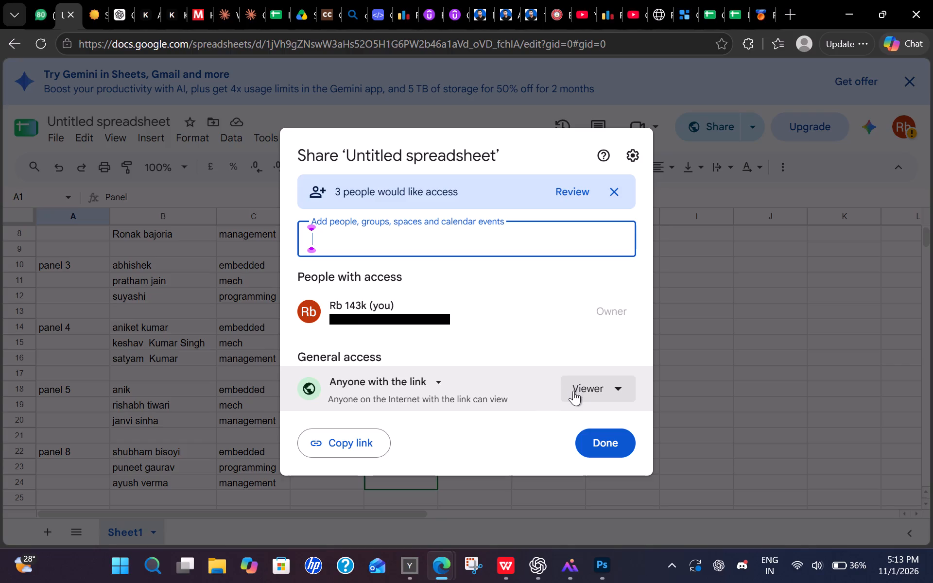
left_click(419, 378)
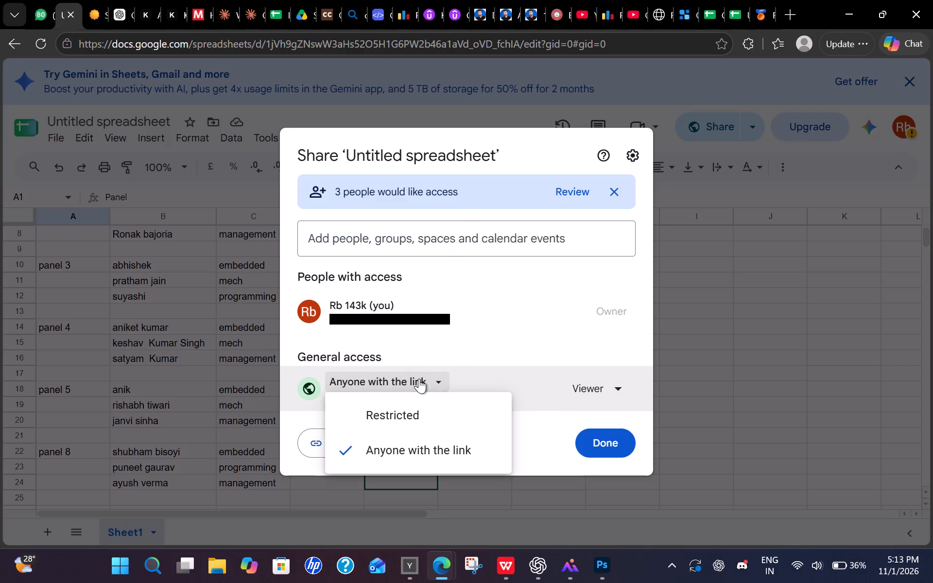
left_click(739, 324)
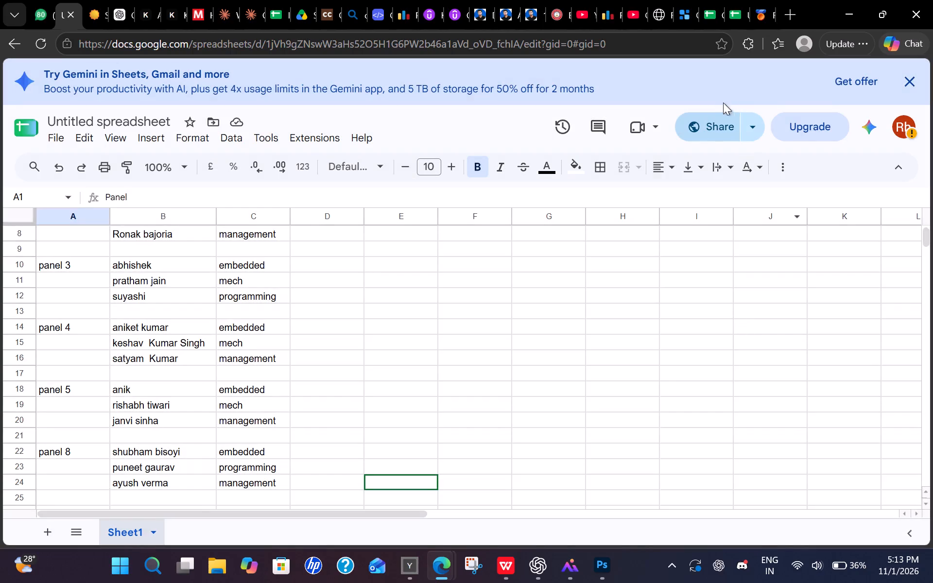
Open the pending access requests in the spreadsheet's sharing settings and check the role options for accepting all of them.
left_click(729, 123)
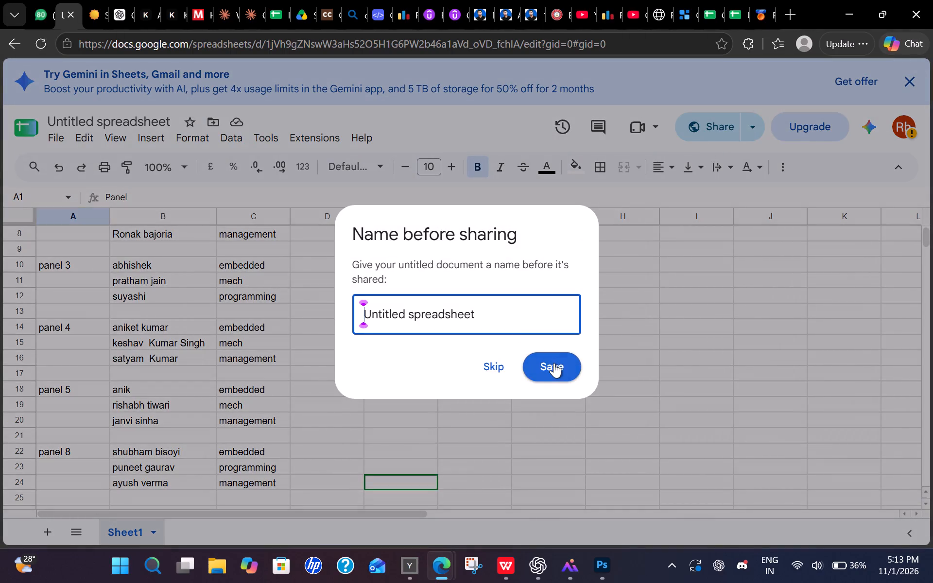
left_click(775, 250)
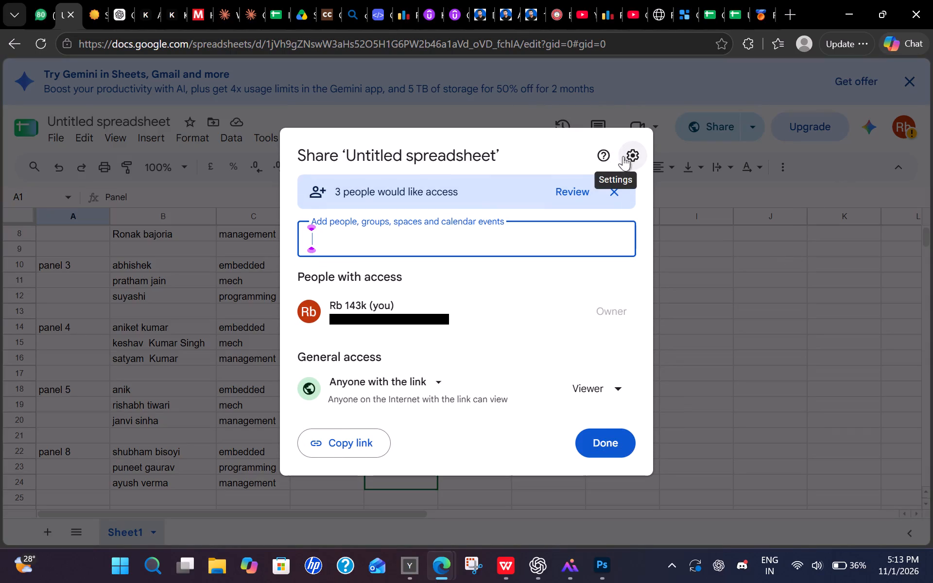
left_click(564, 199)
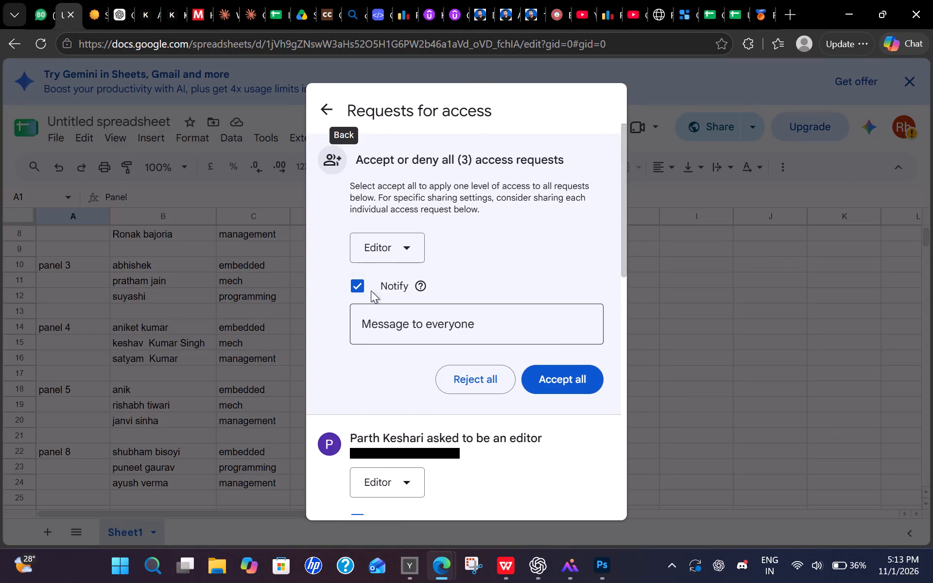
left_click(386, 255)
left_click(711, 283)
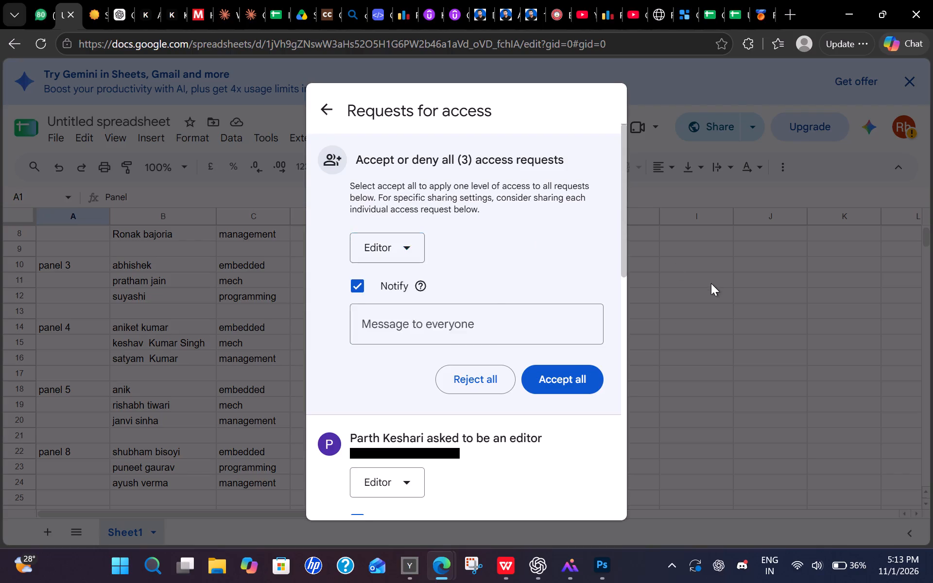
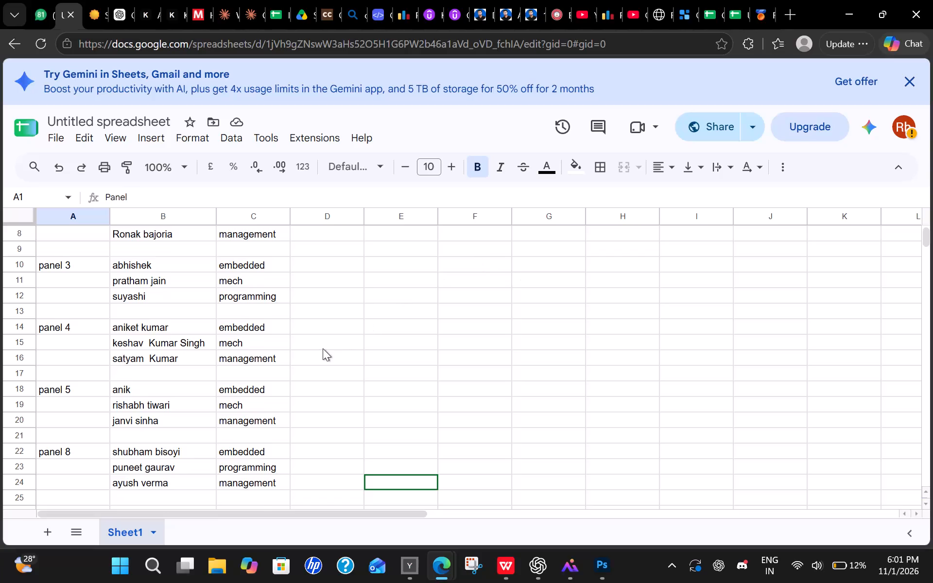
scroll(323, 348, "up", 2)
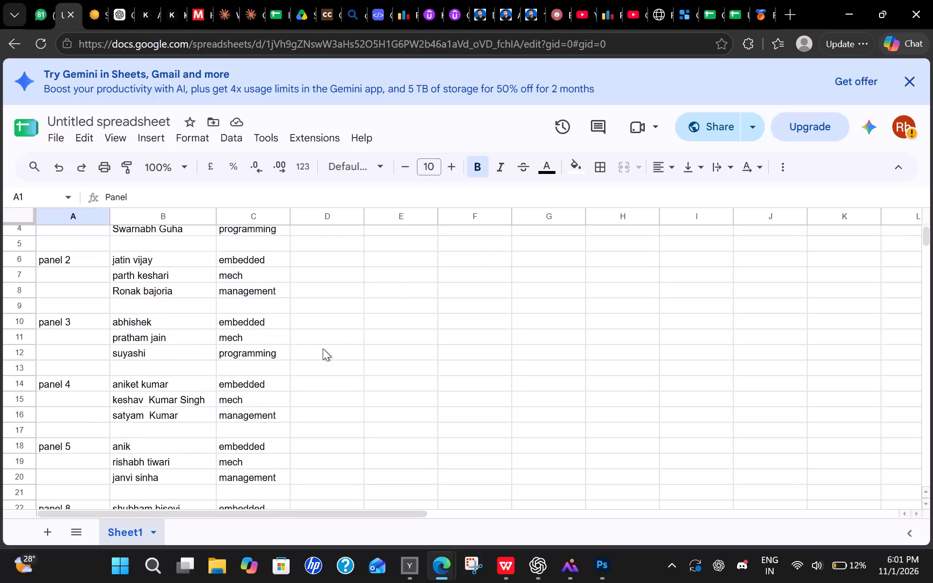